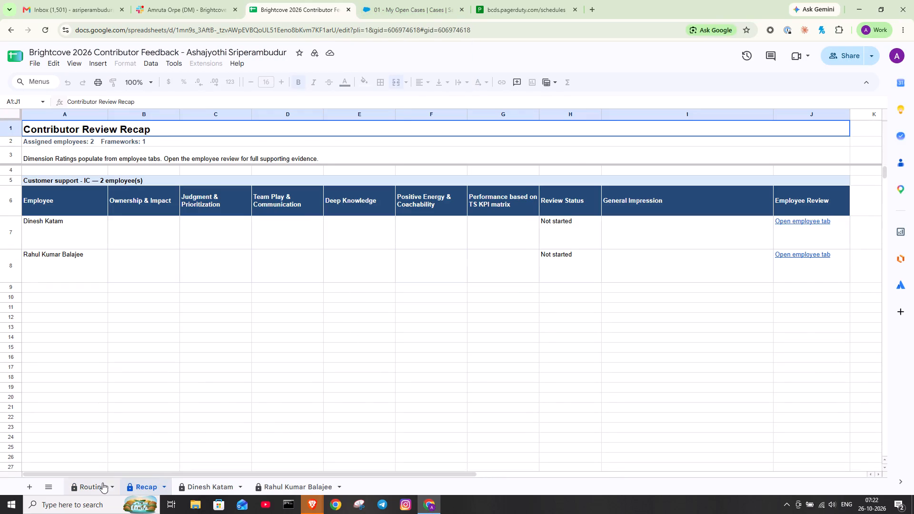
Look over the Routing sheet's employee assignments and return to the Recap sheet.
left_click(95, 483)
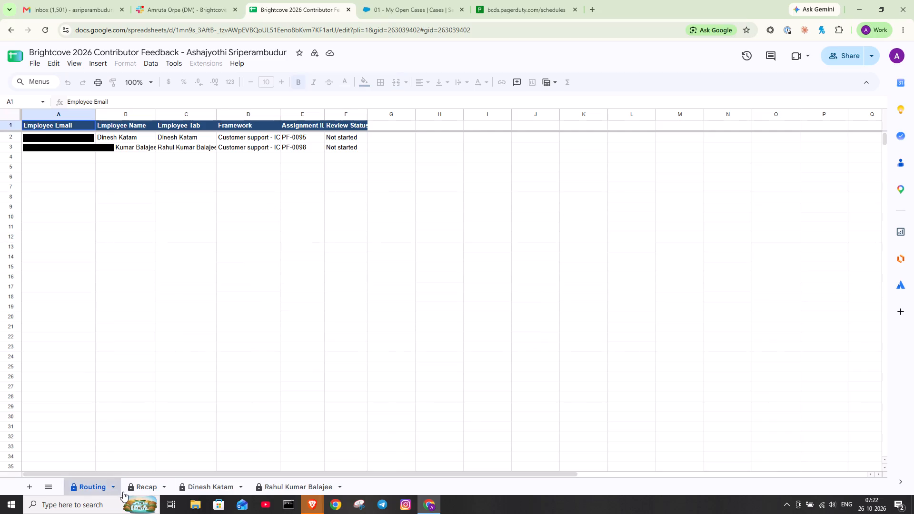
left_click(147, 487)
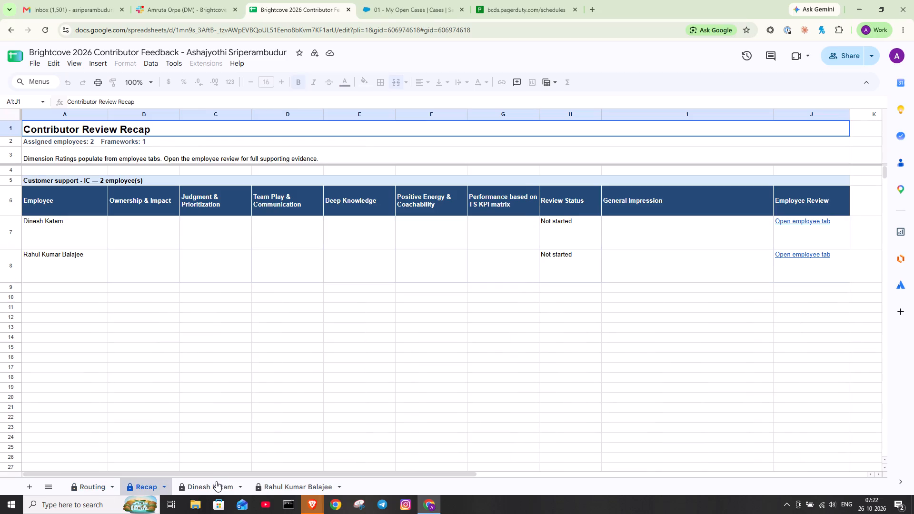
Open the first listed employee's review sheet from its link in the Recap's Employee Review column.
left_click(801, 219)
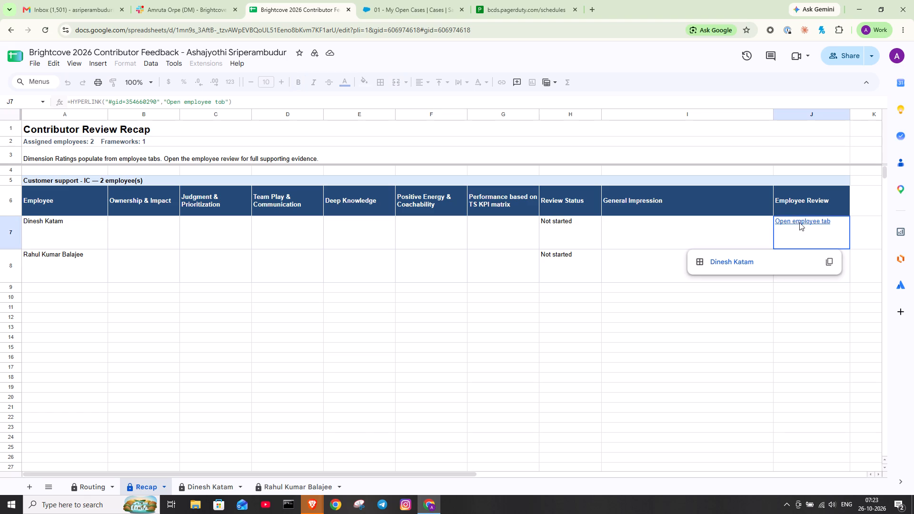
left_click(797, 222)
left_click(729, 263)
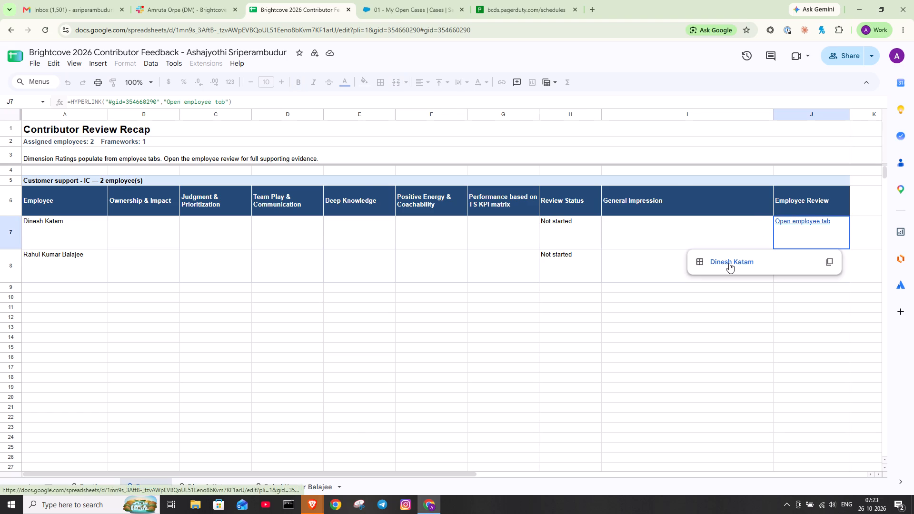
Skim the first employee's review sheet to see which dimensions need a rating and evidence.
scroll(725, 257, "down", 2)
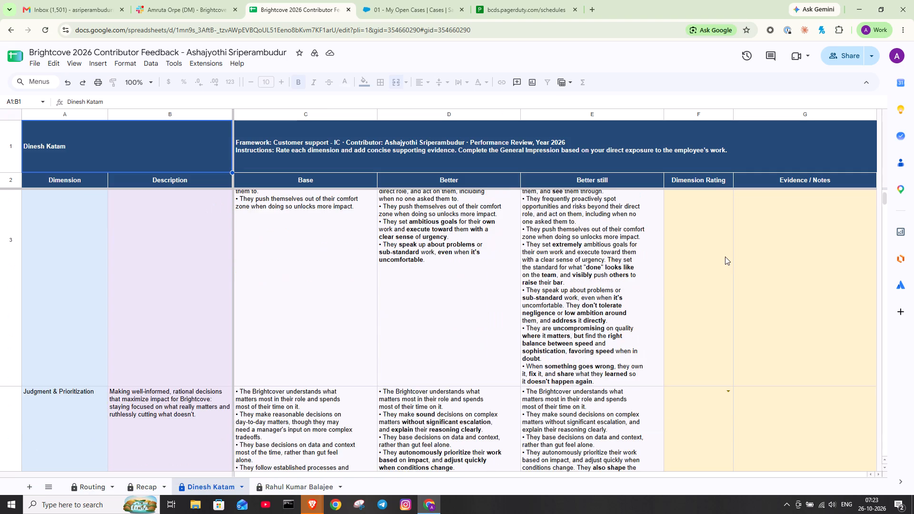
scroll(725, 257, "down", 16)
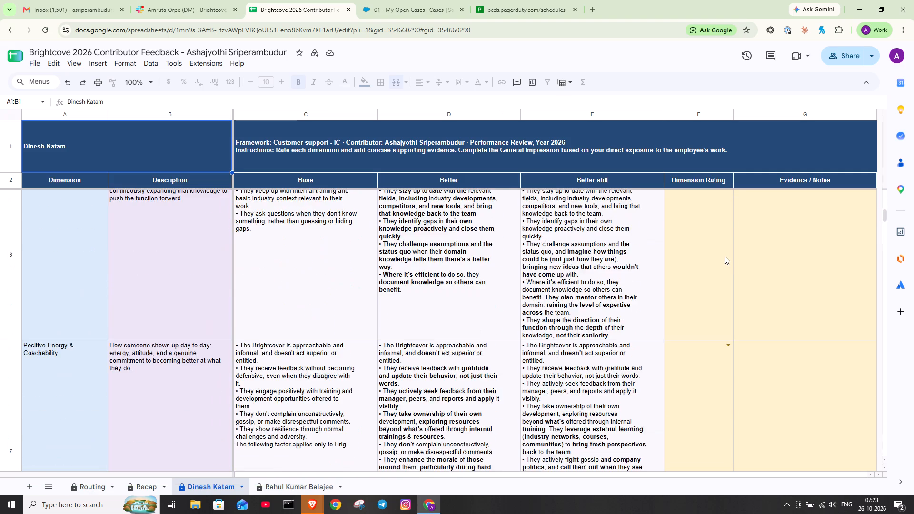
scroll(725, 256, "down", 8)
scroll(725, 256, "up", 13)
scroll(723, 255, "up", 18)
scroll(723, 255, "up", 3)
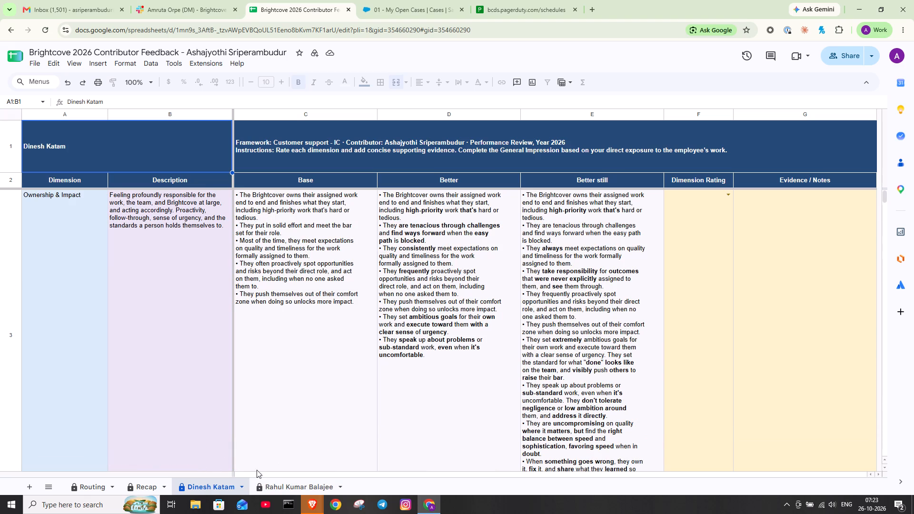
left_click(285, 476)
left_click(309, 475)
Examine the descriptions and Base, Better and Better still criteria from Ownership & Impact through Performance based on TS KPI matrix.
scroll(101, 281, "down", 3)
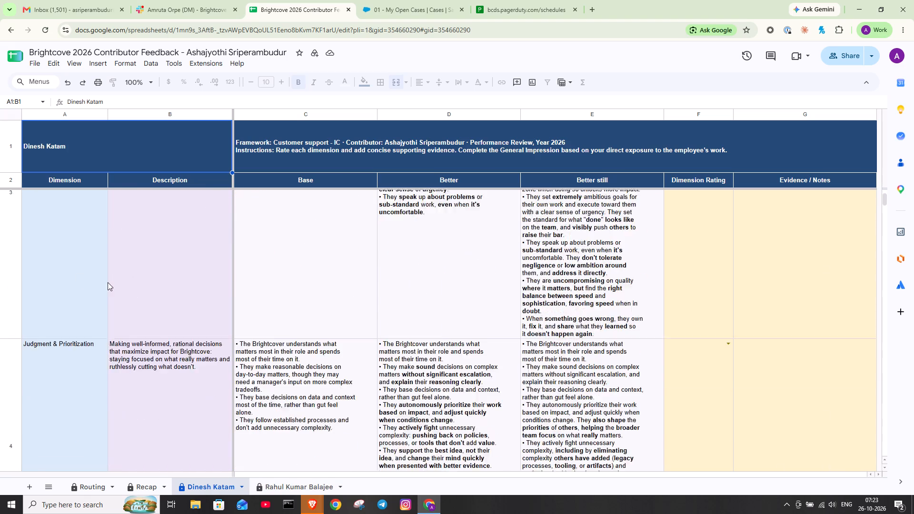
scroll(108, 282, "down", 9)
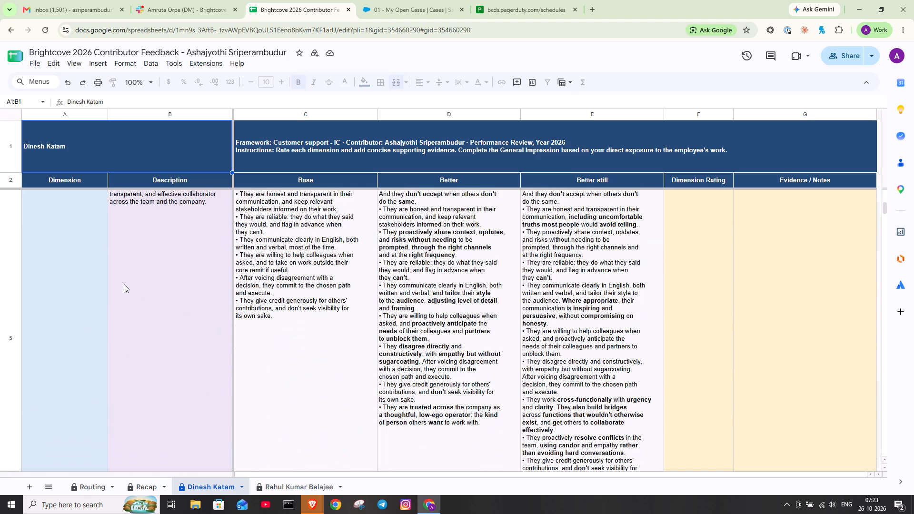
scroll(124, 284, "down", 13)
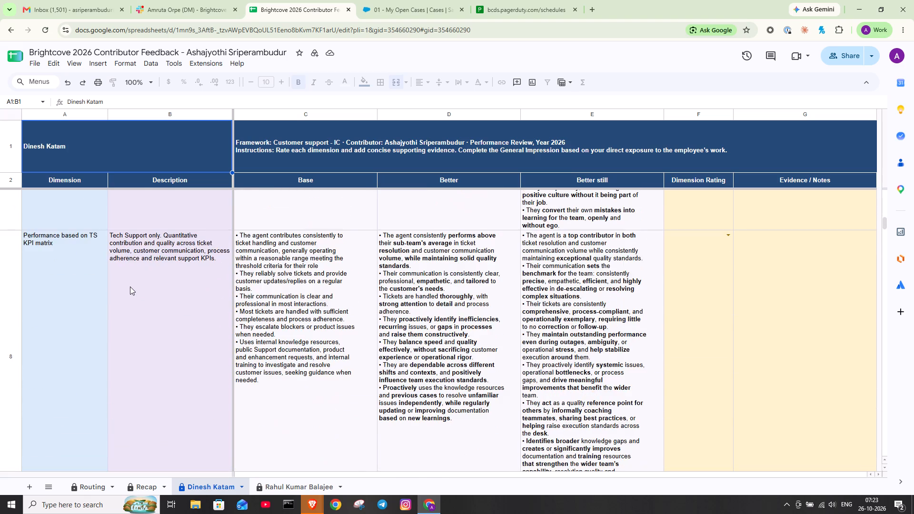
scroll(130, 287, "down", 5)
scroll(147, 292, "up", 4)
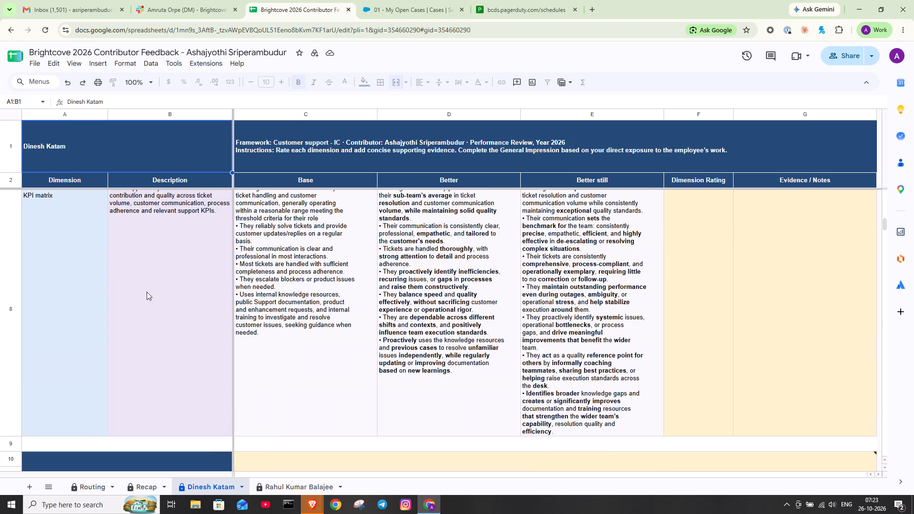
scroll(147, 292, "up", 12)
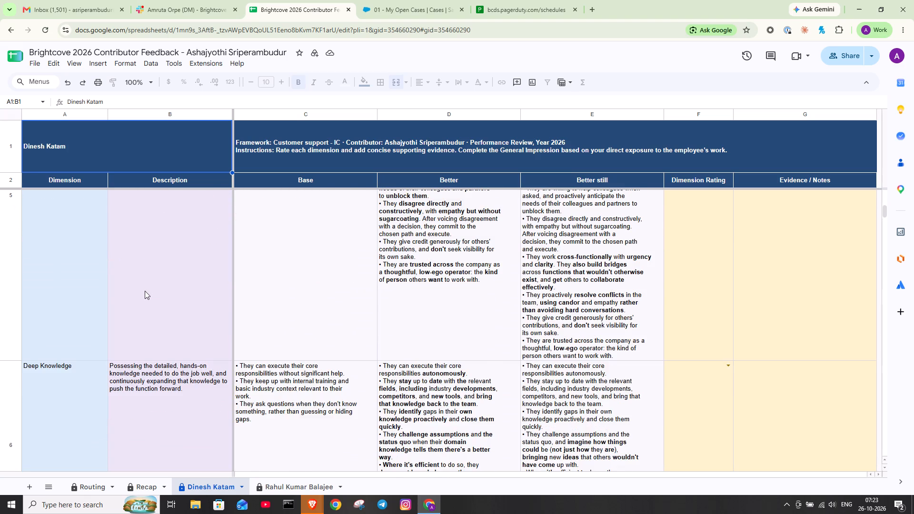
scroll(145, 291, "up", 18)
scroll(168, 282, "up", 4)
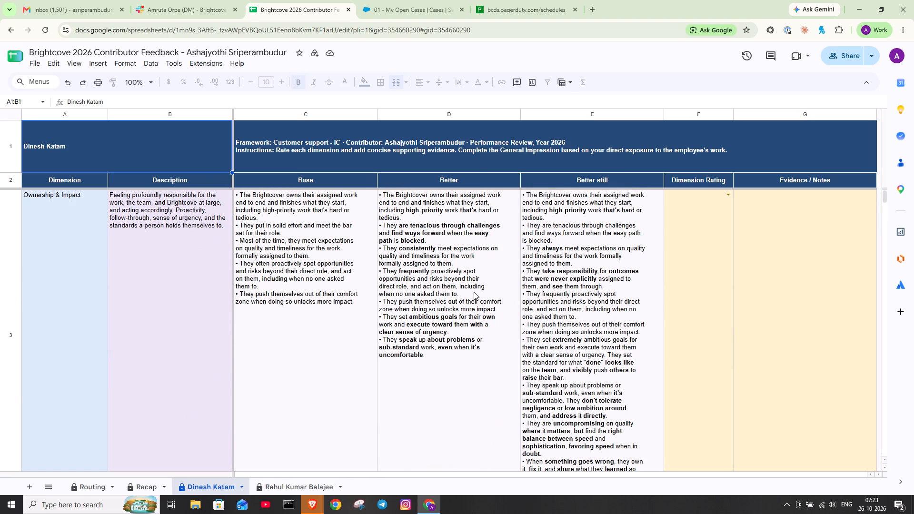
Examine the General impression and Review Status sections below the rating dimensions.
scroll(224, 307, "down", 2)
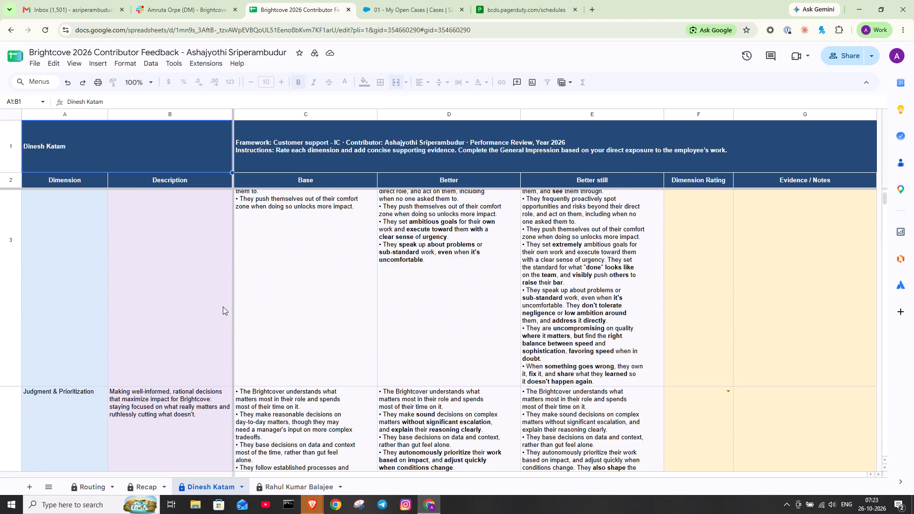
scroll(223, 306, "down", 4)
scroll(284, 321, "down", 16)
scroll(276, 323, "down", 8)
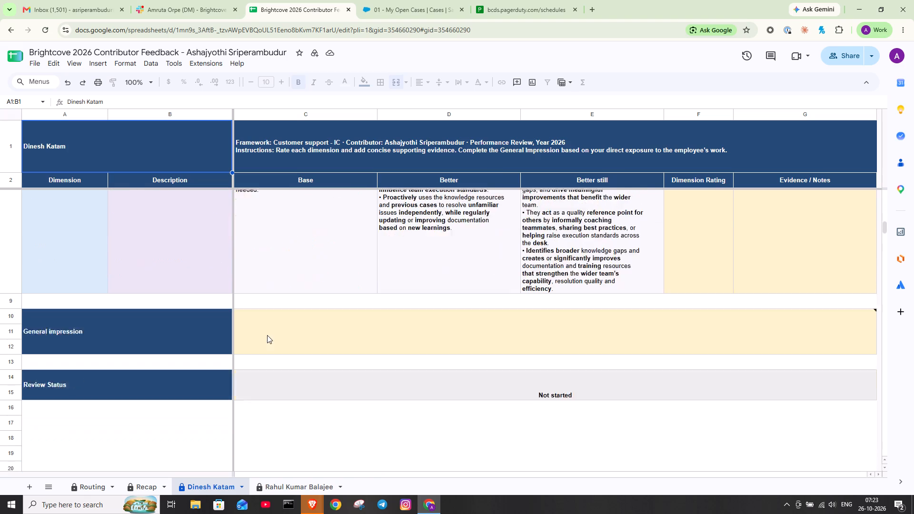
scroll(267, 335, "down", 1)
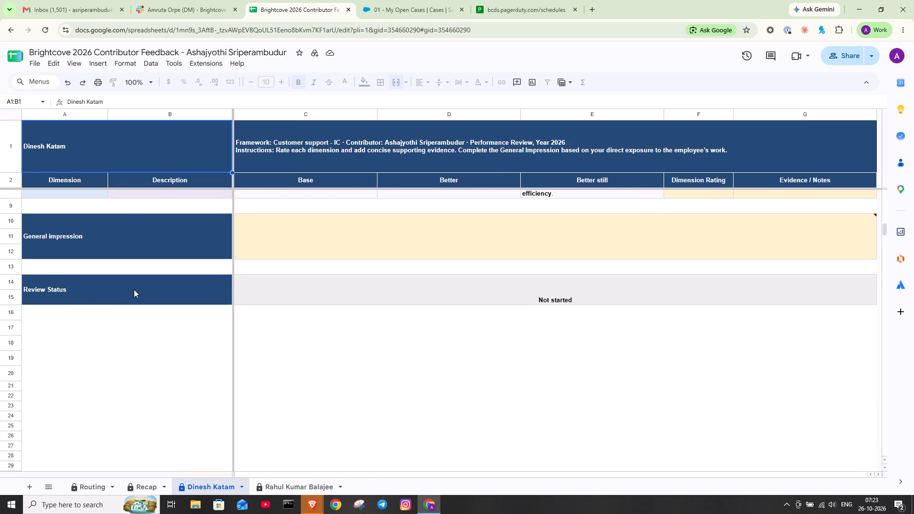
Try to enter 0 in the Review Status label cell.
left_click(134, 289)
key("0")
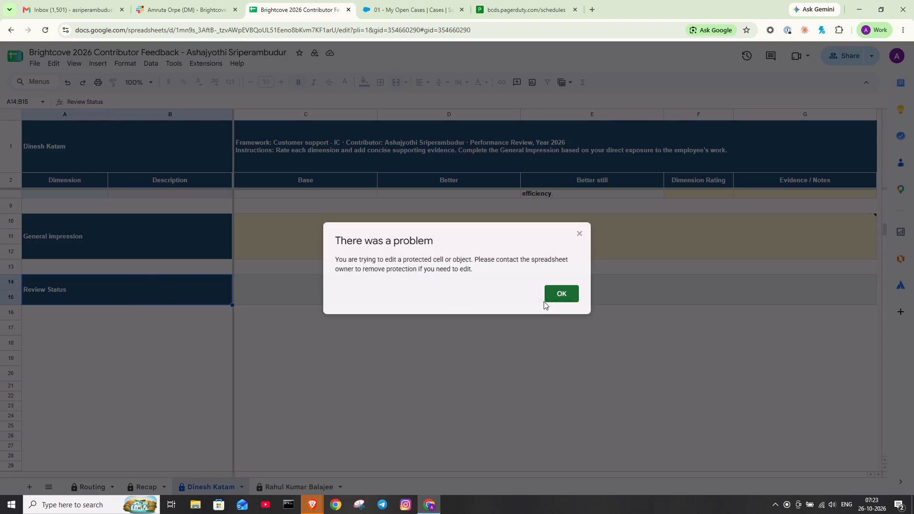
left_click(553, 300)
Select the empty General impression field and read its attached guidance note.
left_click(140, 247)
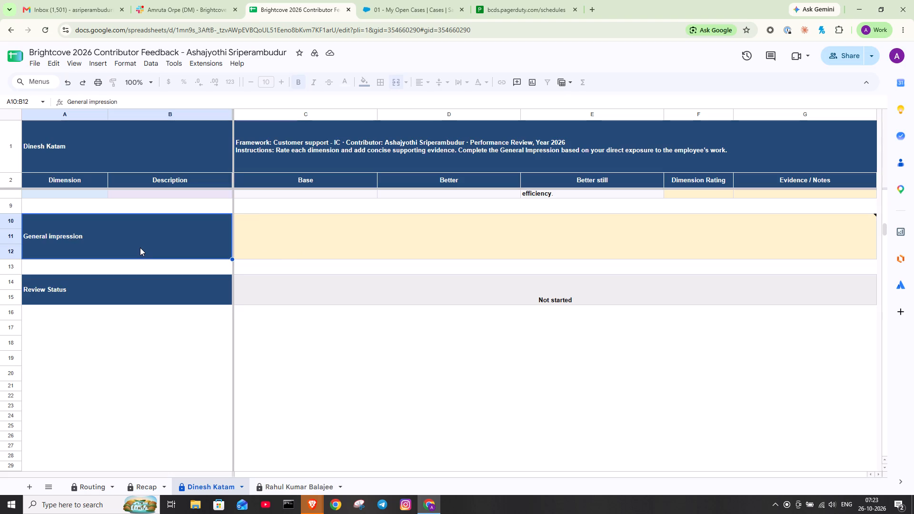
key("Right")
key("Right")
key("Left")
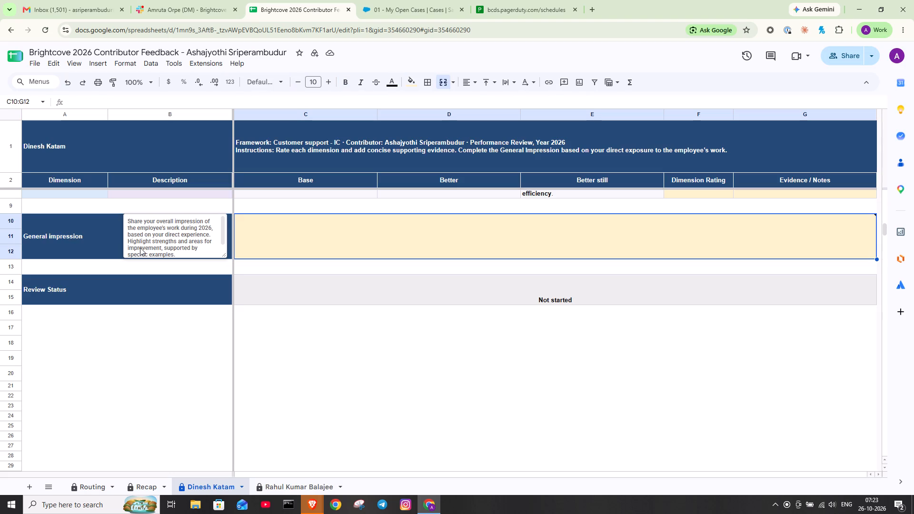
left_click(413, 236)
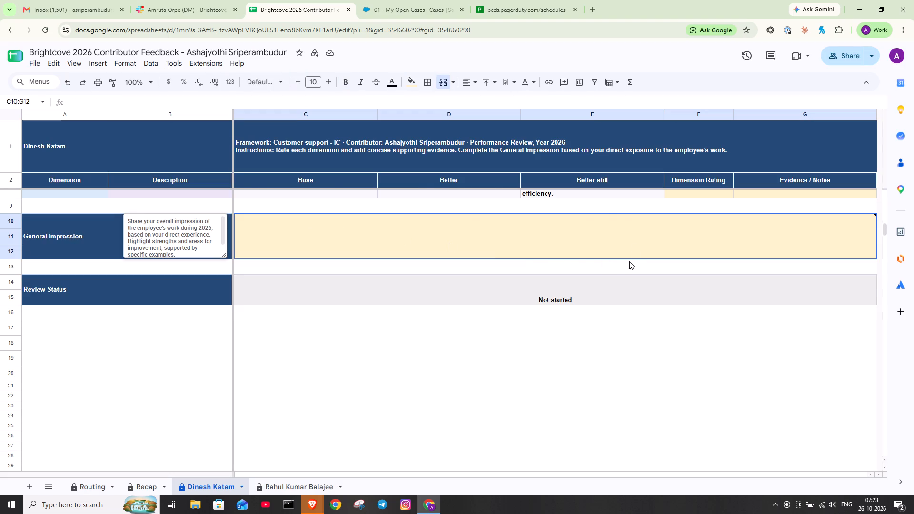
Compare the Base, Better and Better still criteria for the Ownership & Impact dimension.
scroll(636, 233, "up", 11)
scroll(636, 233, "up", 10)
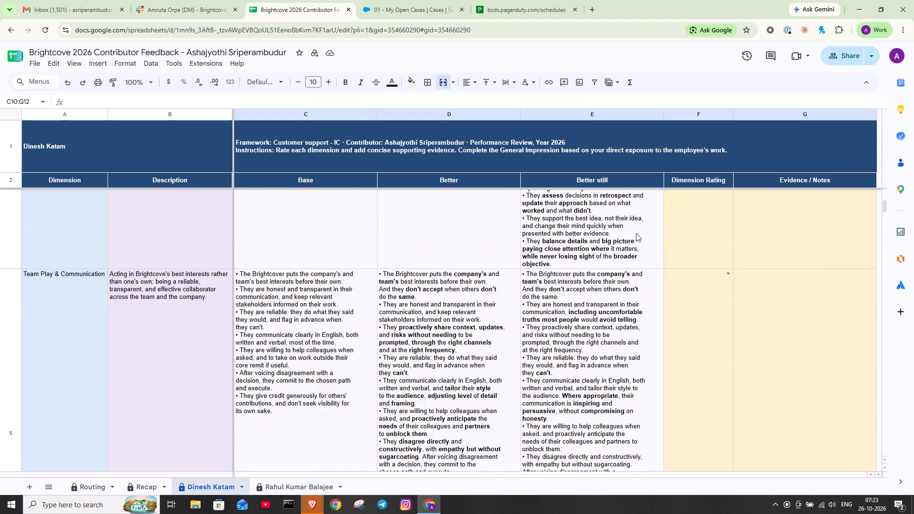
scroll(636, 233, "up", 4)
scroll(636, 233, "up", 18)
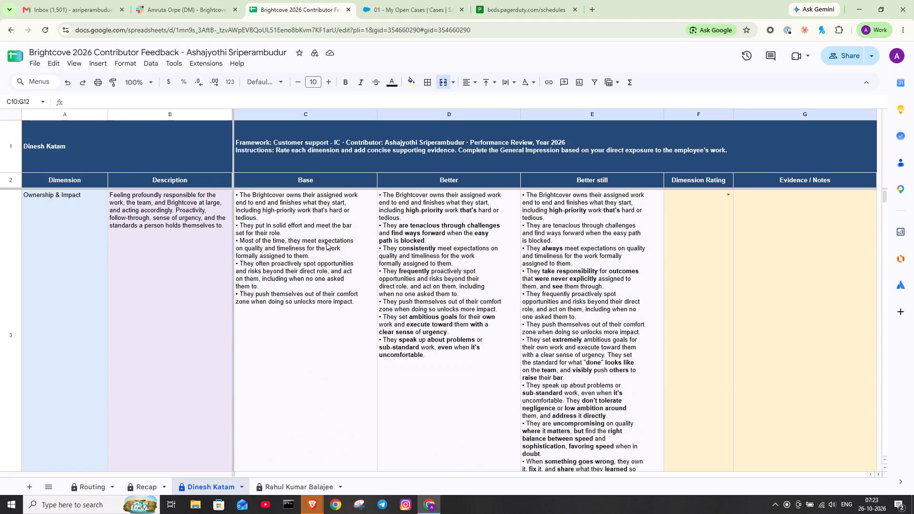
left_click(312, 250)
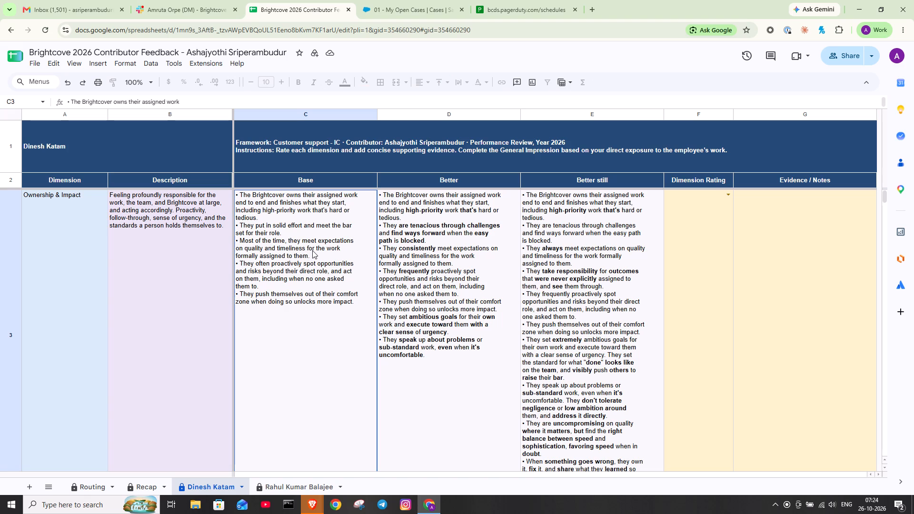
key("Right")
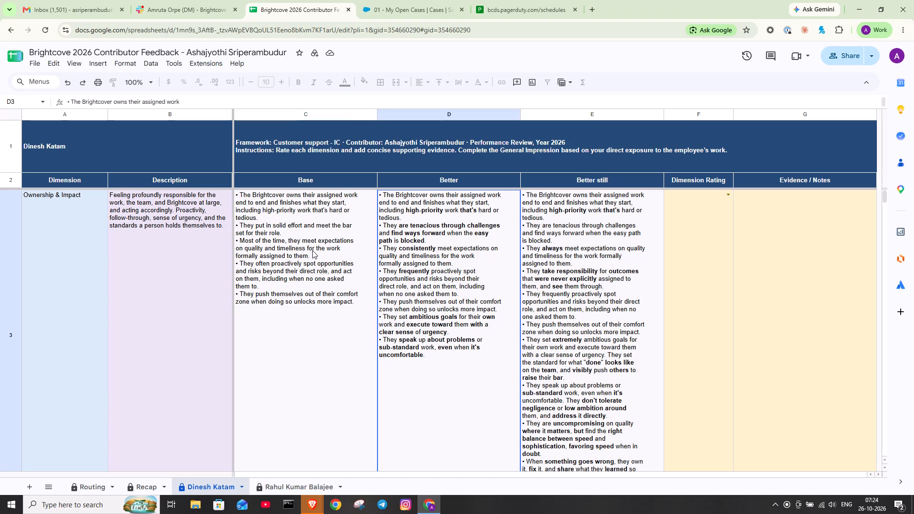
key("Left")
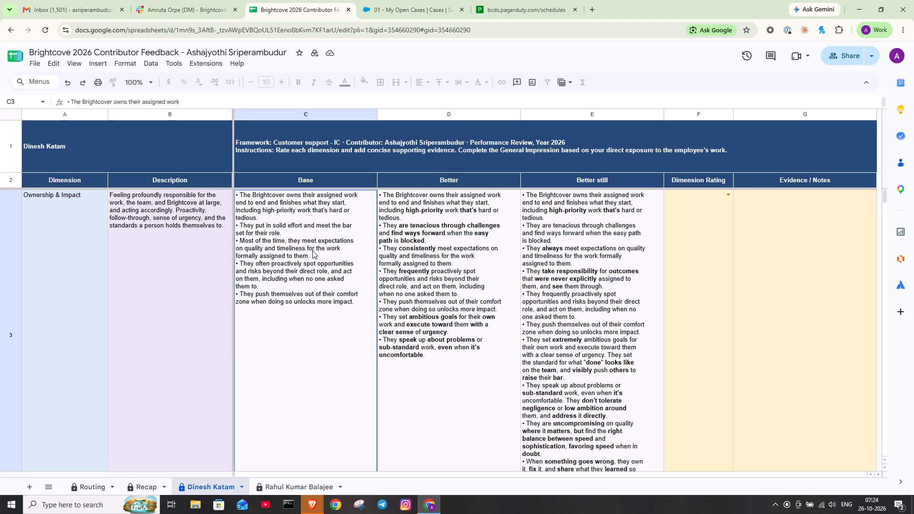
scroll(653, 284, "down", 2)
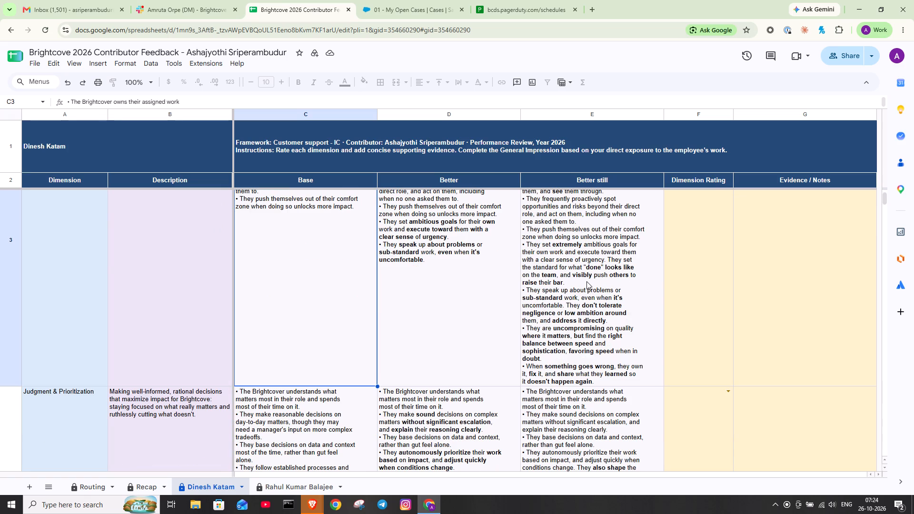
scroll(598, 291, "up", 2)
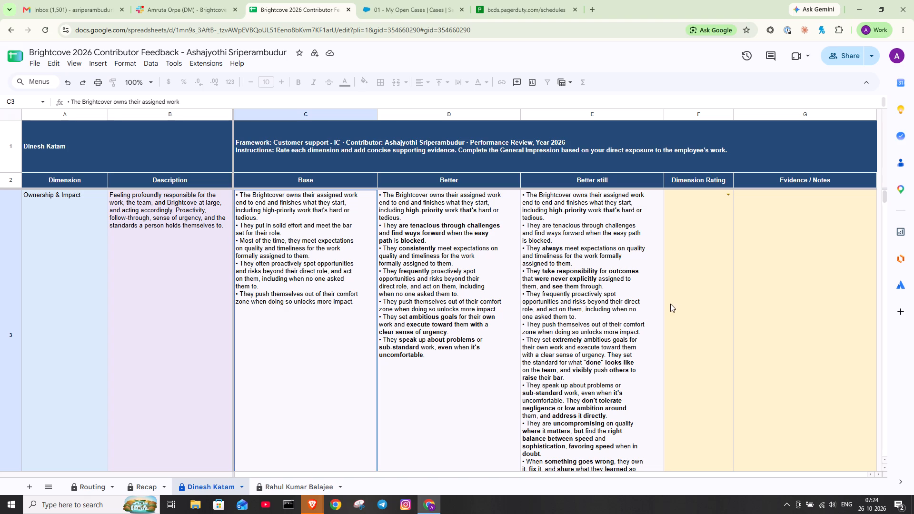
Set the Ownership & Impact dimension rating to Better.
left_click(689, 299)
left_click(725, 194)
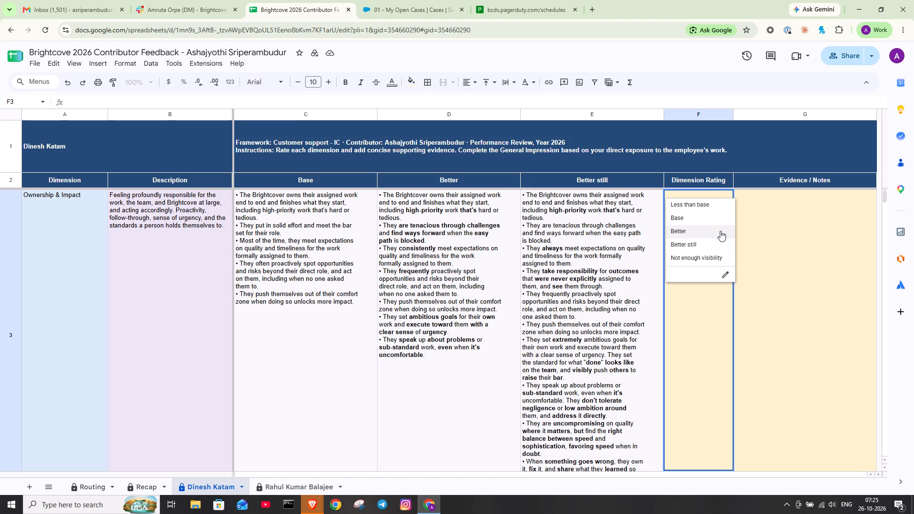
left_click(720, 231)
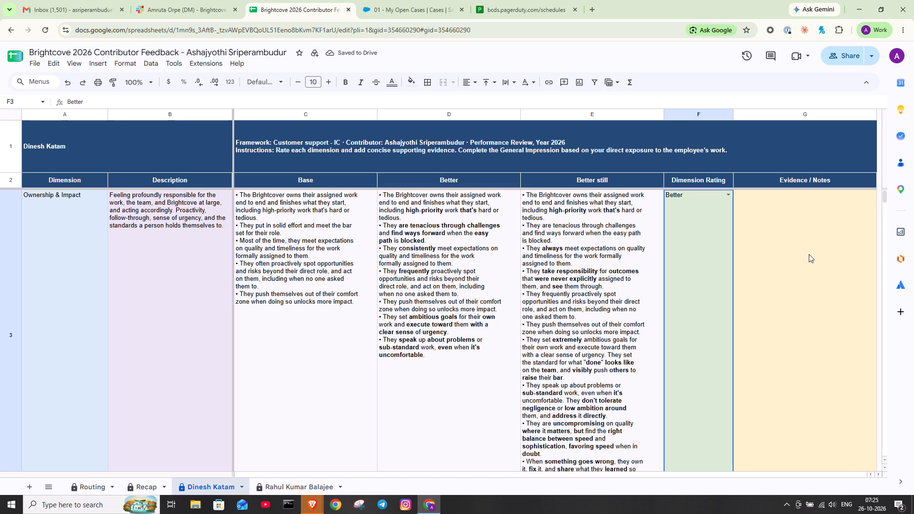
Set the Judgment & Prioritization dimension rating to Better.
scroll(809, 255, "down", 5)
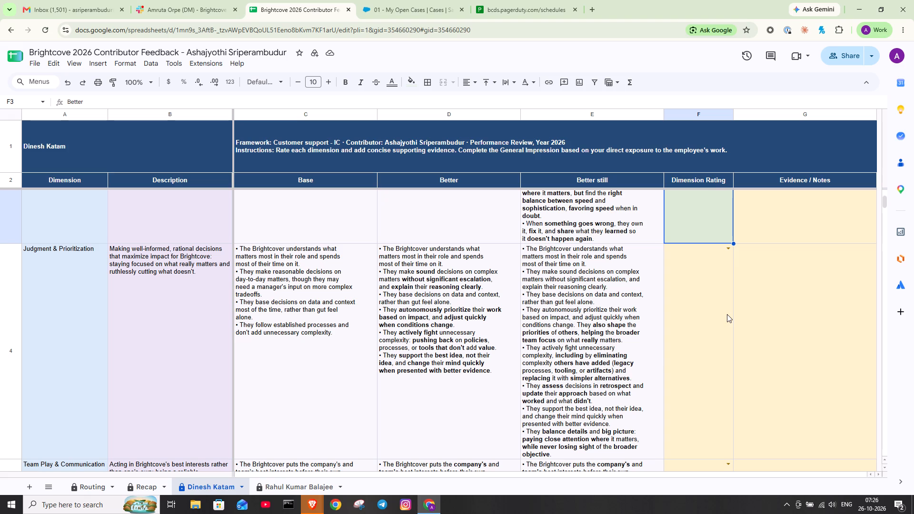
left_click(727, 314)
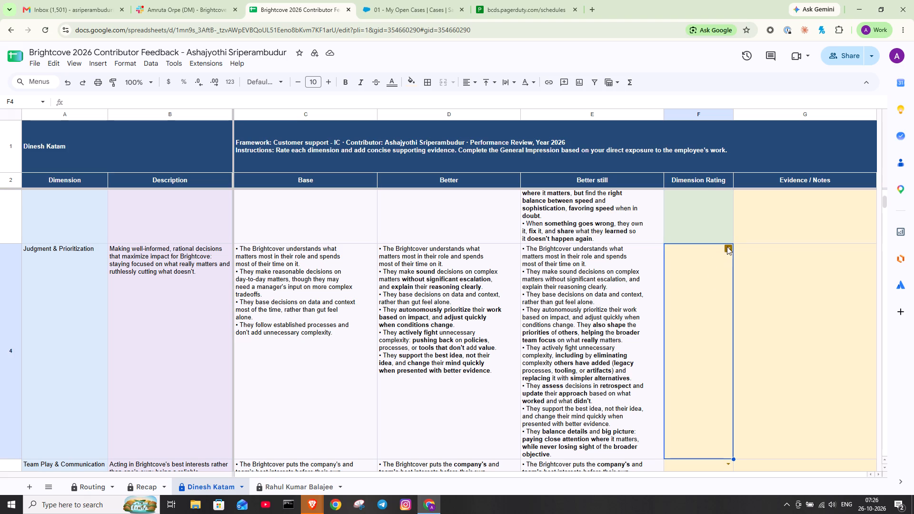
left_click(728, 250)
left_click(706, 287)
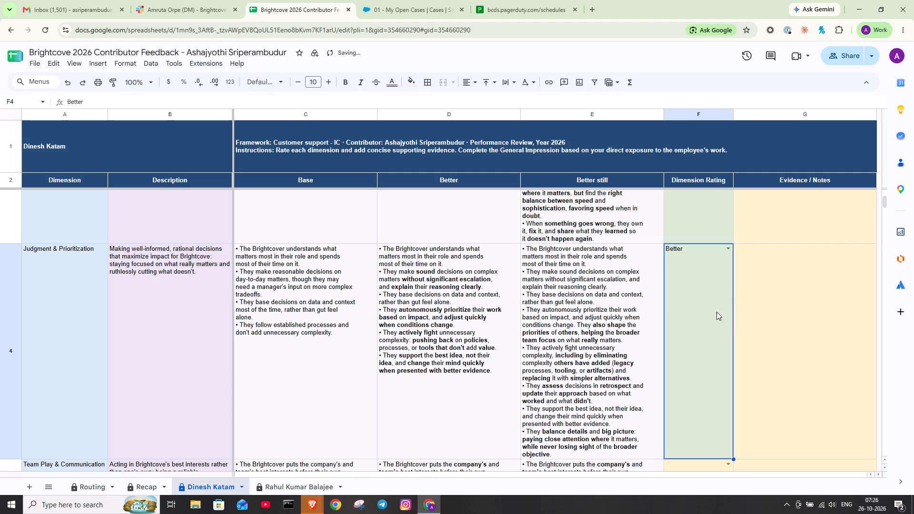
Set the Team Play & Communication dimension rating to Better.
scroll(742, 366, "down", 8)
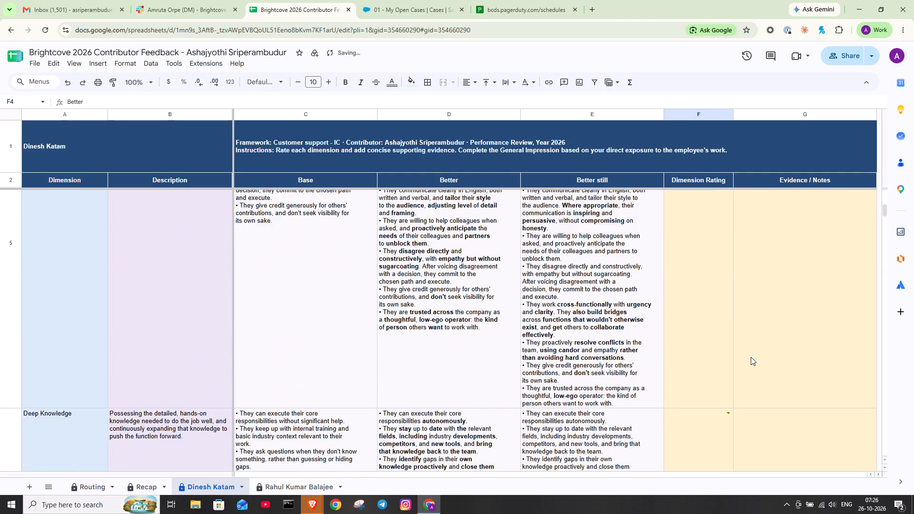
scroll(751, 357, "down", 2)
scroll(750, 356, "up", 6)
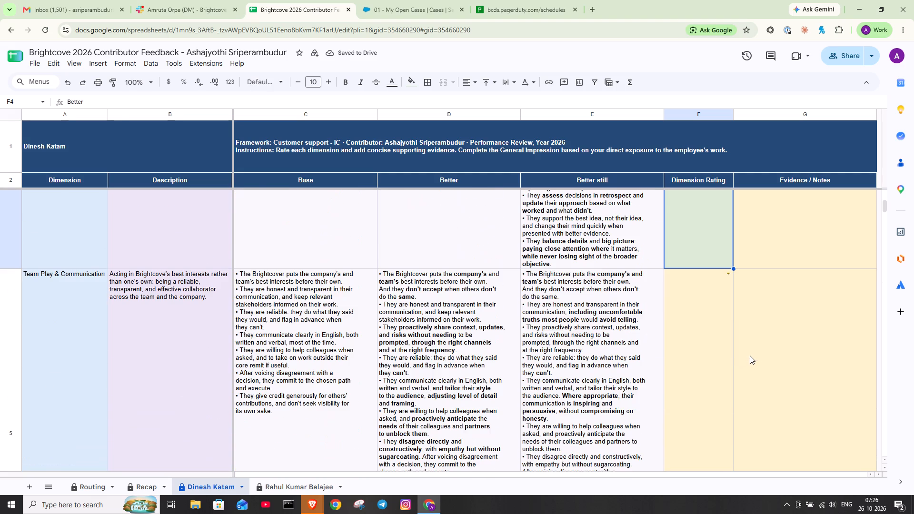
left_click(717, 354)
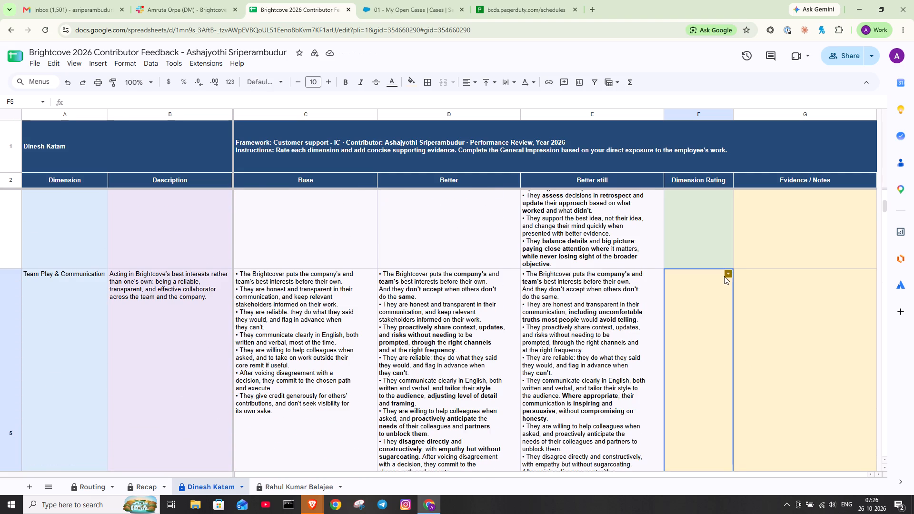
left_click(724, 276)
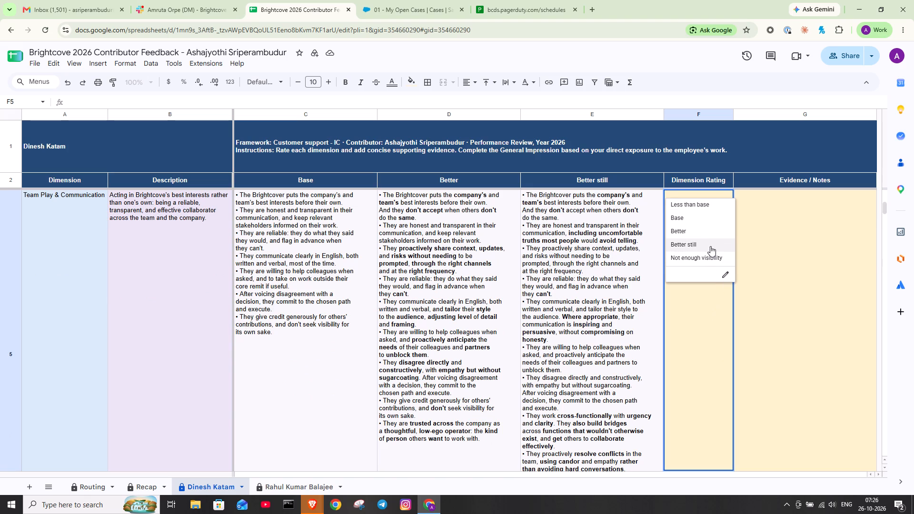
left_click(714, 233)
Recheck the Team Play & Communication criteria and change that dimension's rating to Better still.
scroll(809, 374, "up", 1)
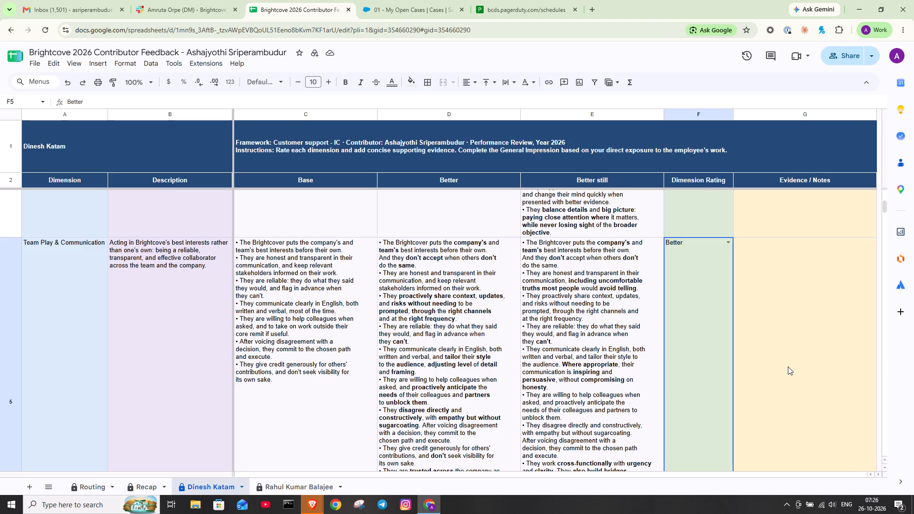
scroll(788, 366, "down", 1)
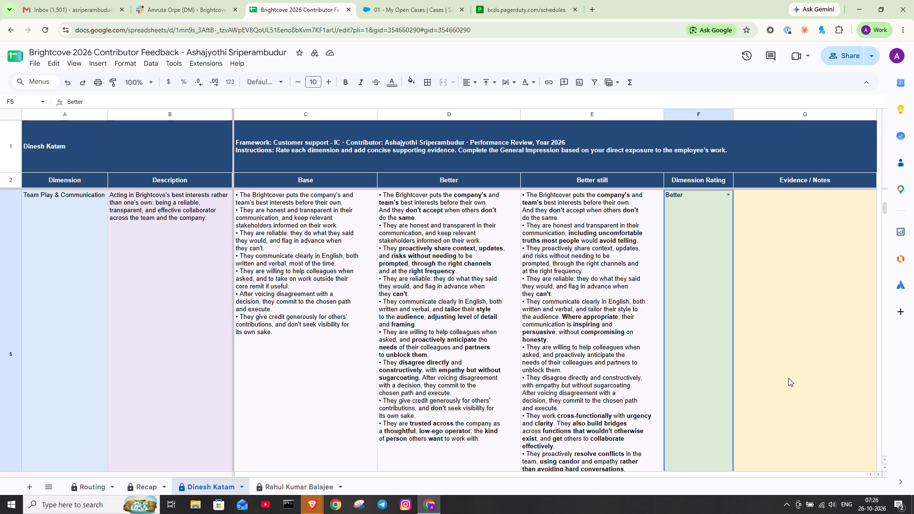
scroll(788, 381, "down", 2)
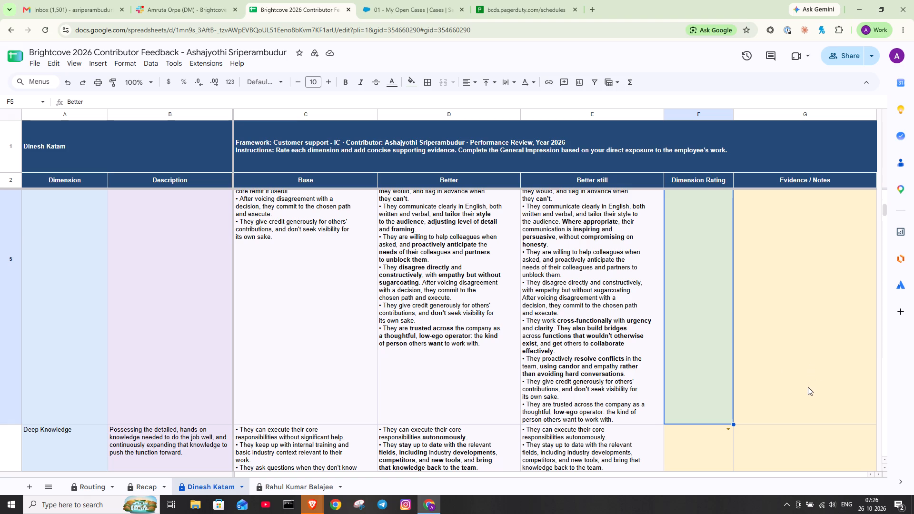
scroll(805, 385, "up", 1)
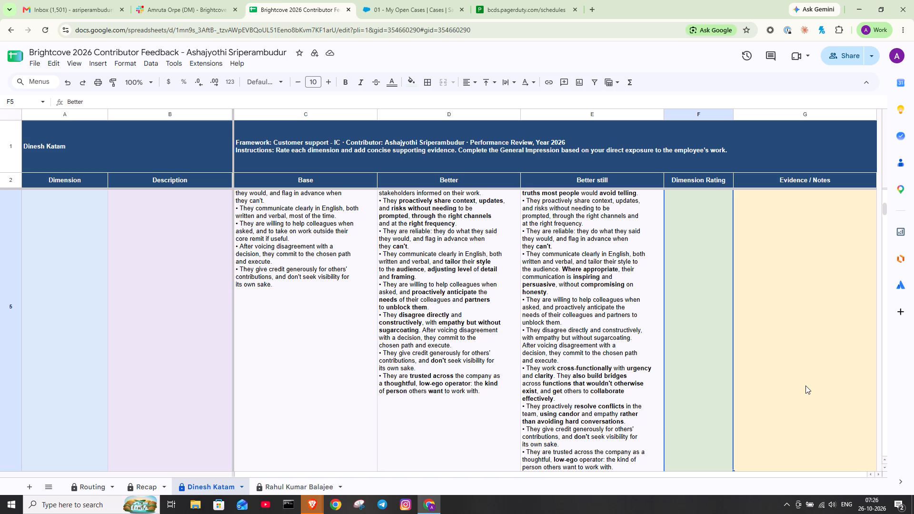
scroll(805, 385, "up", 2)
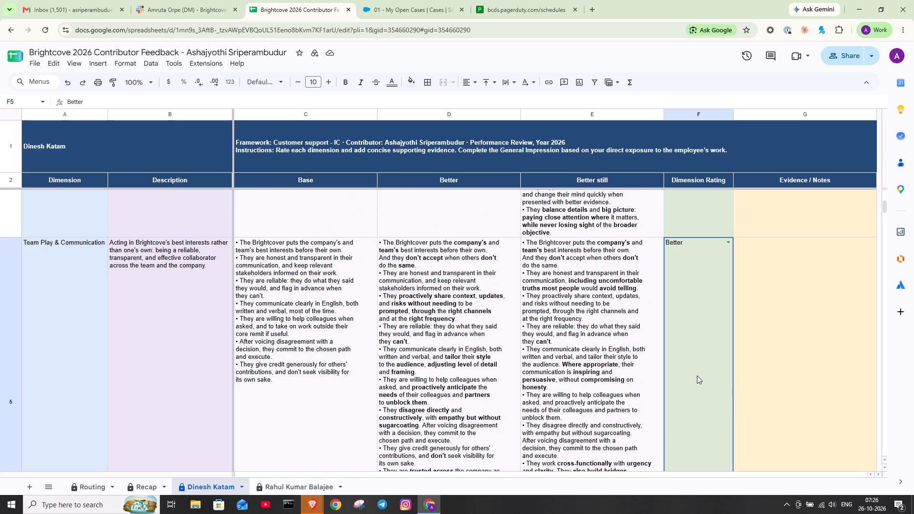
left_click(697, 376)
left_click(724, 244)
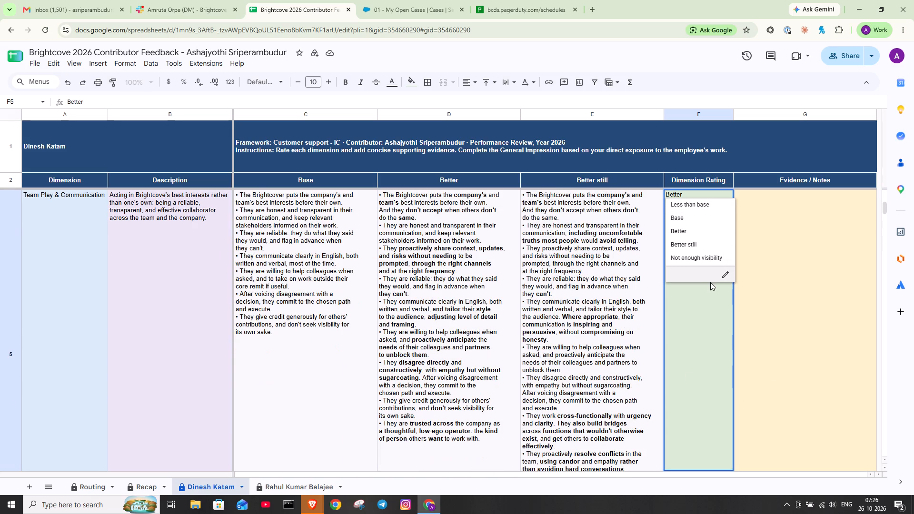
left_click(713, 246)
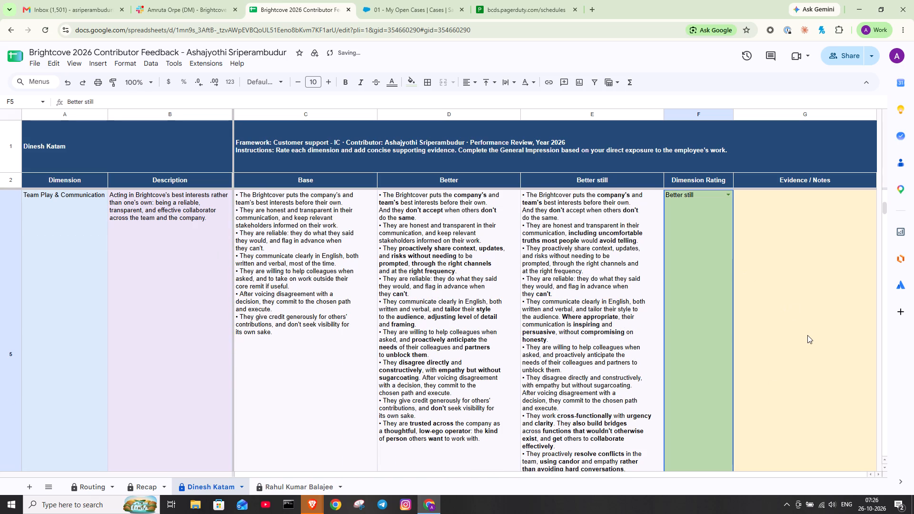
left_click(809, 330)
Set the Deep Knowledge dimension rating to Better.
scroll(809, 330, "down", 4)
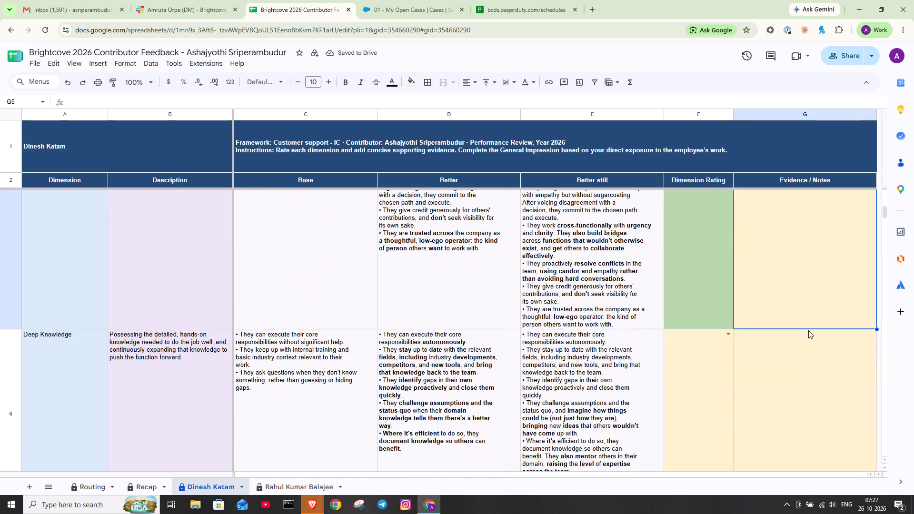
scroll(808, 330, "down", 13)
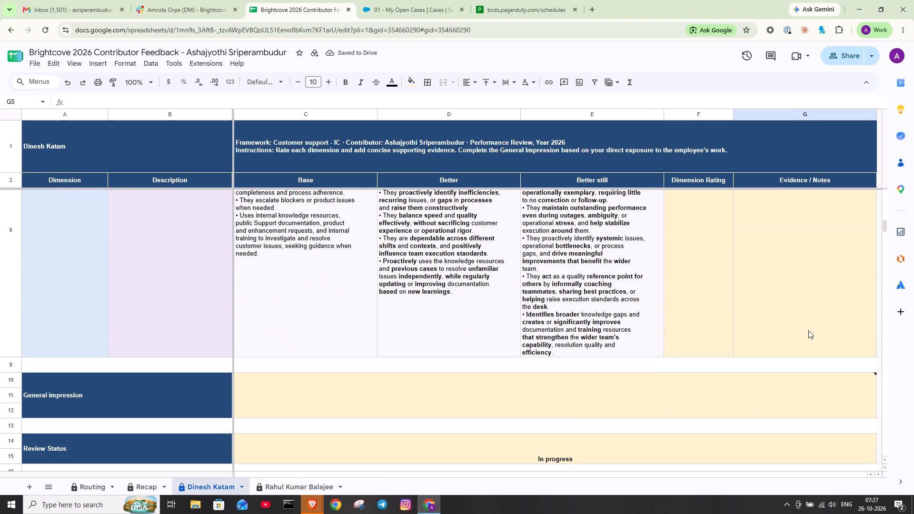
scroll(808, 330, "up", 11)
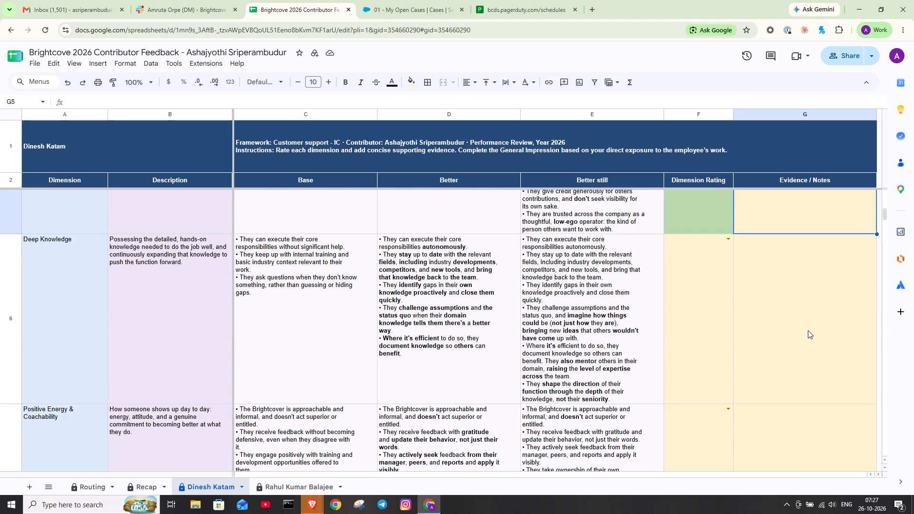
scroll(808, 330, "up", 3)
scroll(808, 330, "down", 3)
left_click(715, 327)
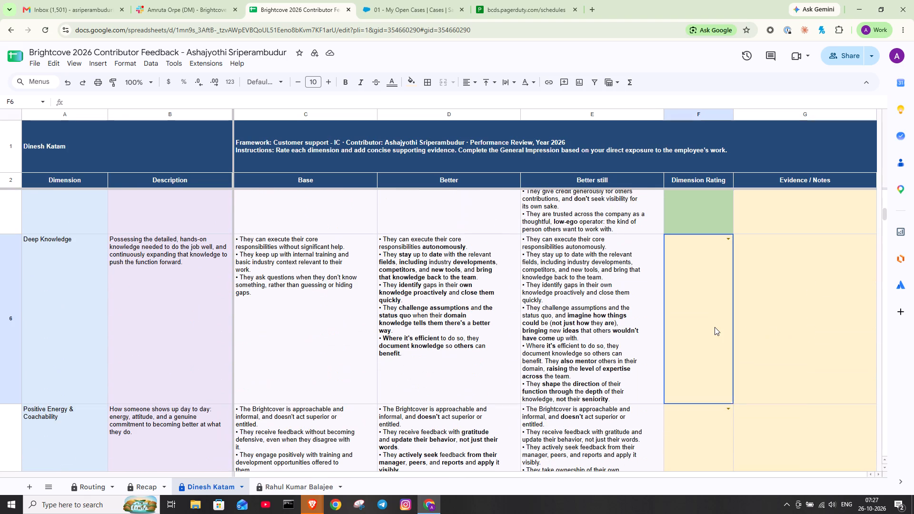
left_click(725, 239)
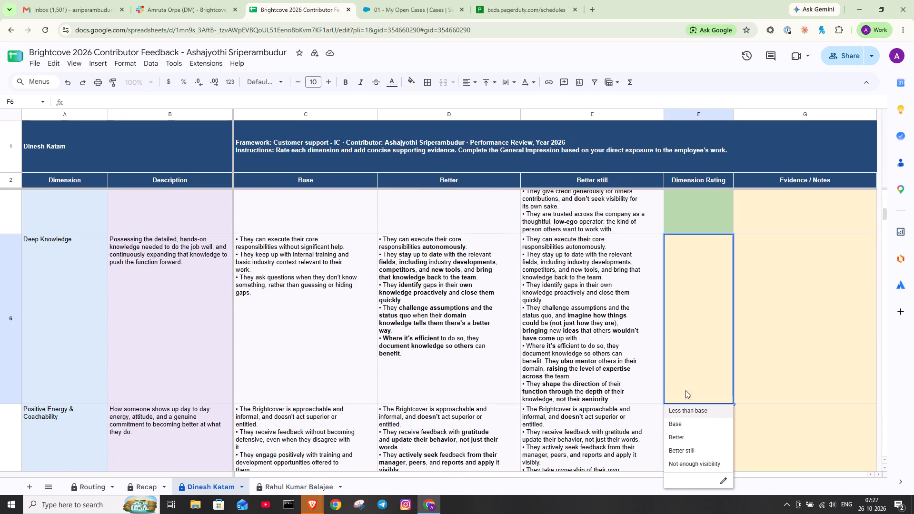
left_click(687, 438)
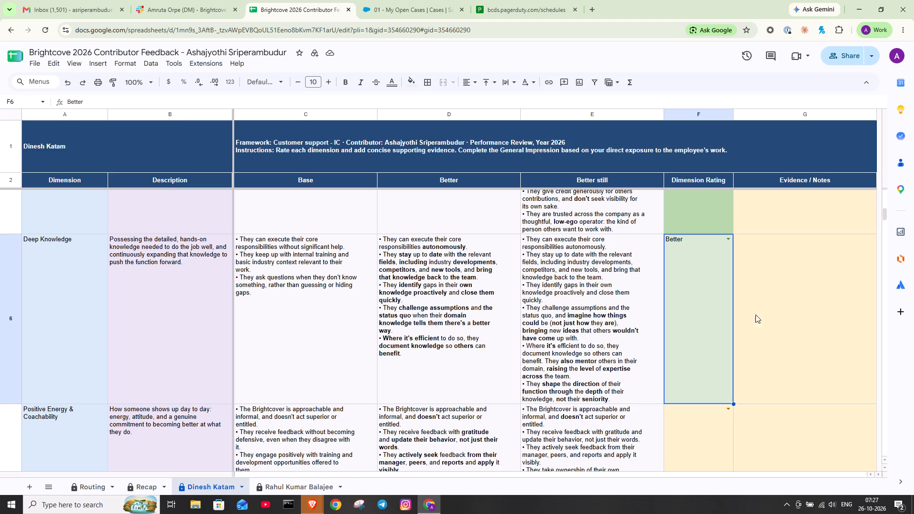
Set the Positive Energy & Coachability dimension rating to Better still.
scroll(745, 321, "down", 2)
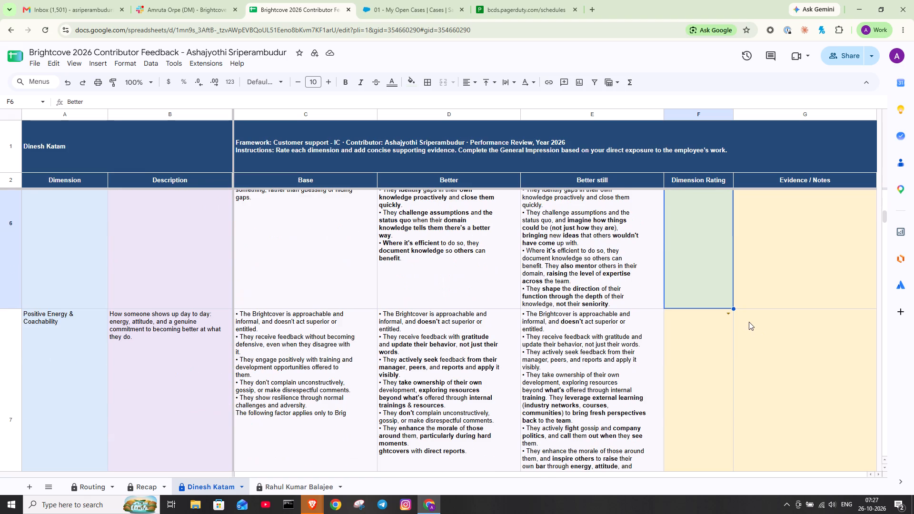
scroll(749, 323, "down", 2)
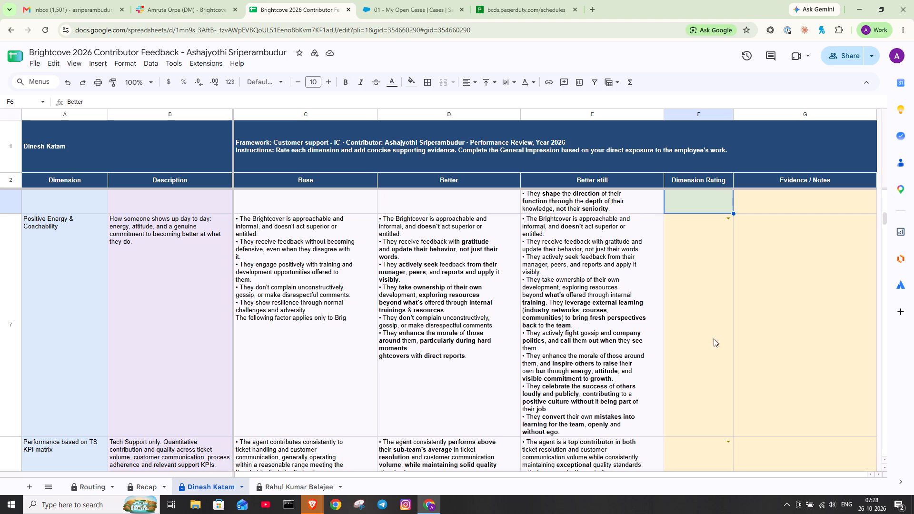
left_click(712, 337)
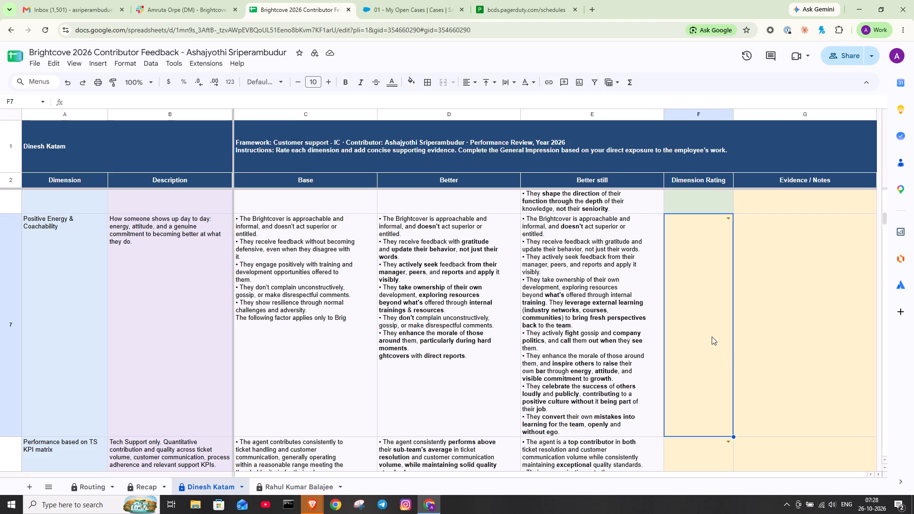
left_click(725, 219)
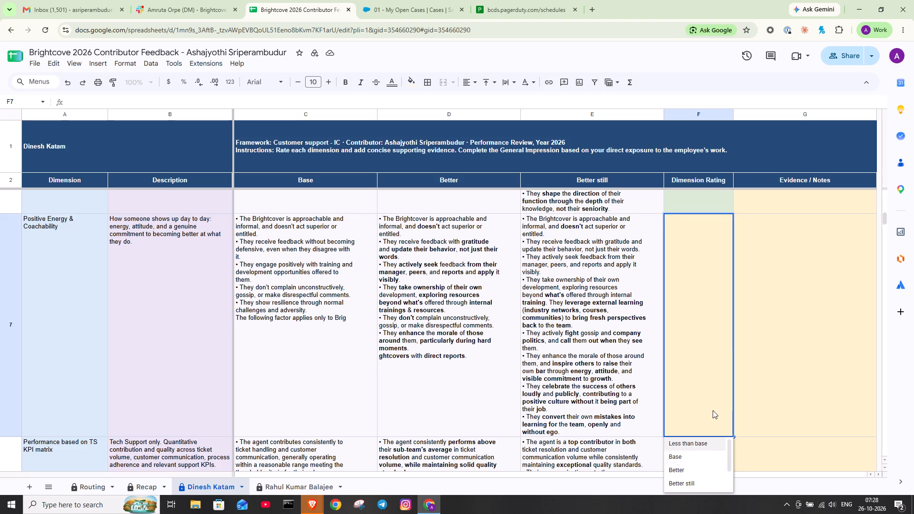
left_click(697, 476)
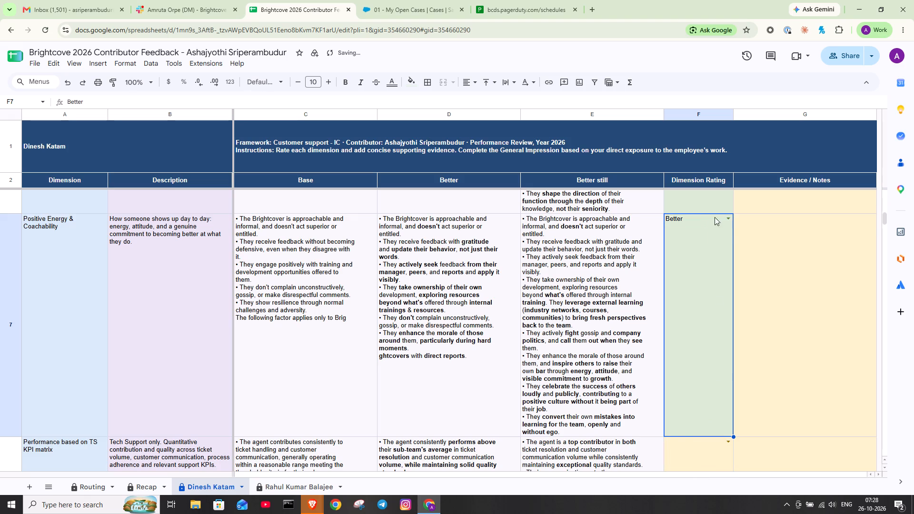
left_click(726, 220)
left_click(691, 482)
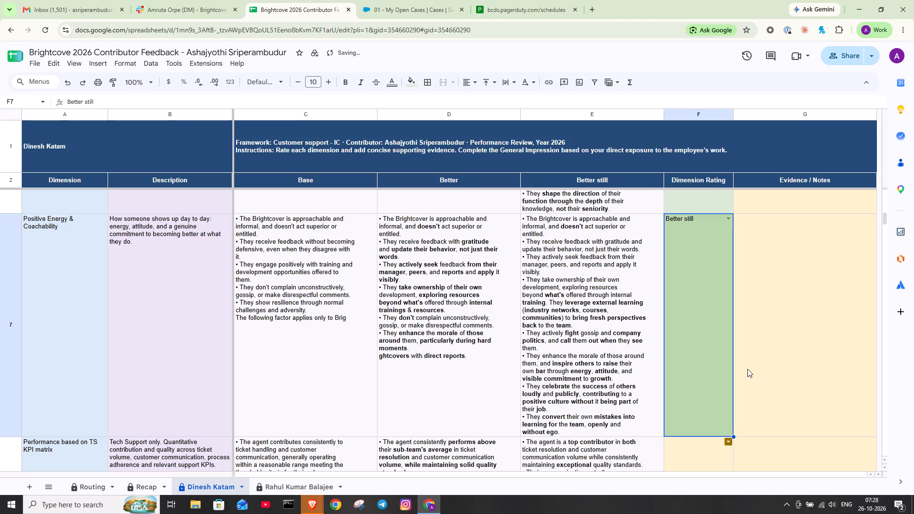
Read the Performance based on TS KPI matrix criteria and review the ratings already given to the earlier dimensions.
scroll(756, 308, "down", 6)
scroll(759, 310, "up", 2)
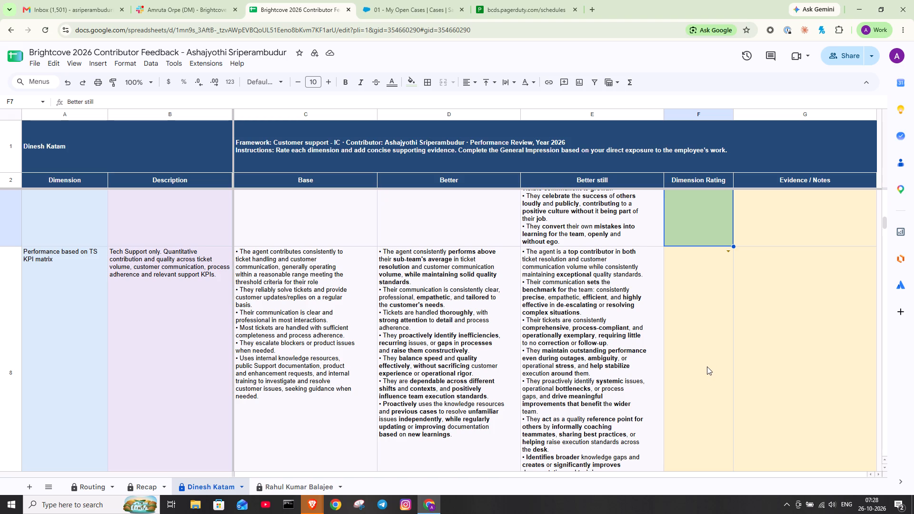
scroll(706, 367, "down", 1)
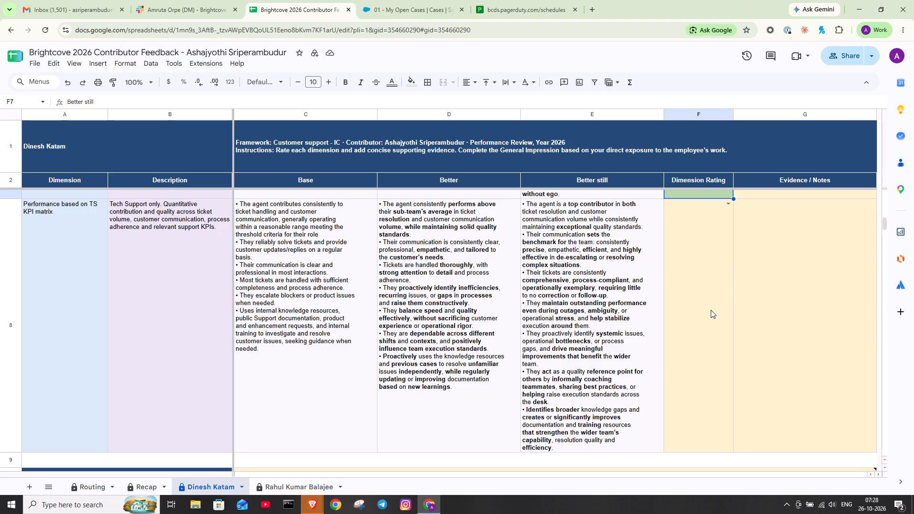
scroll(776, 366, "up", 4)
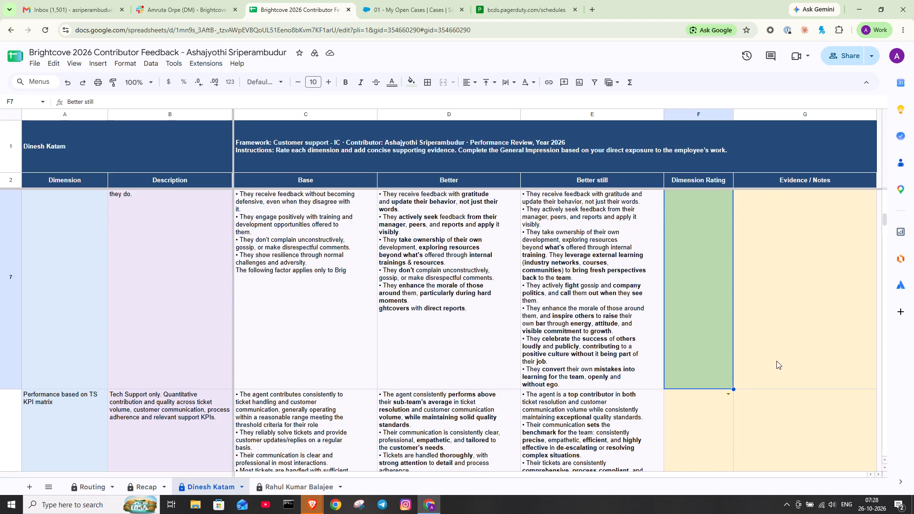
scroll(776, 359, "up", 8)
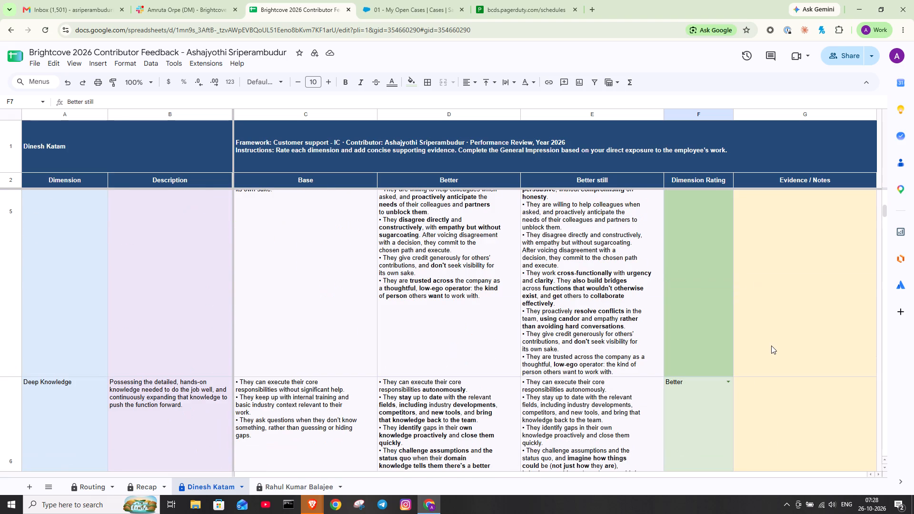
scroll(771, 346, "up", 9)
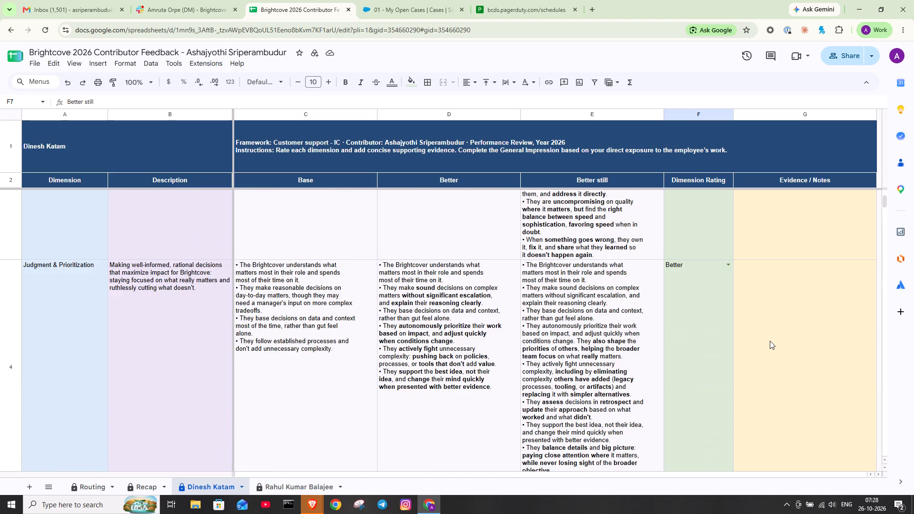
scroll(770, 341, "up", 7)
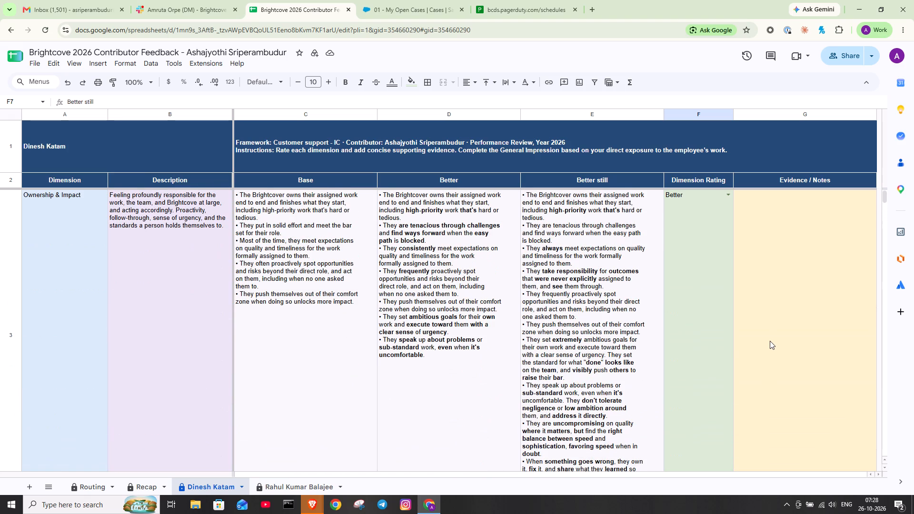
scroll(770, 341, "down", 2)
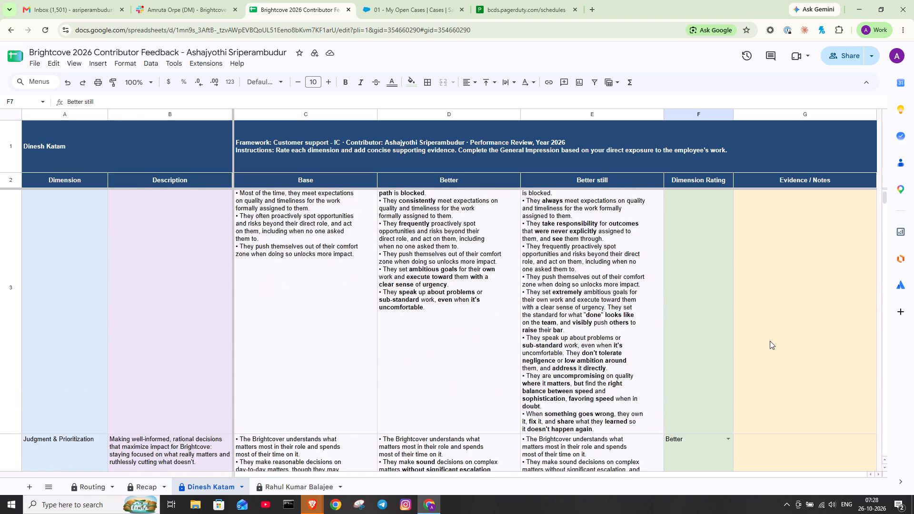
scroll(770, 341, "down", 14)
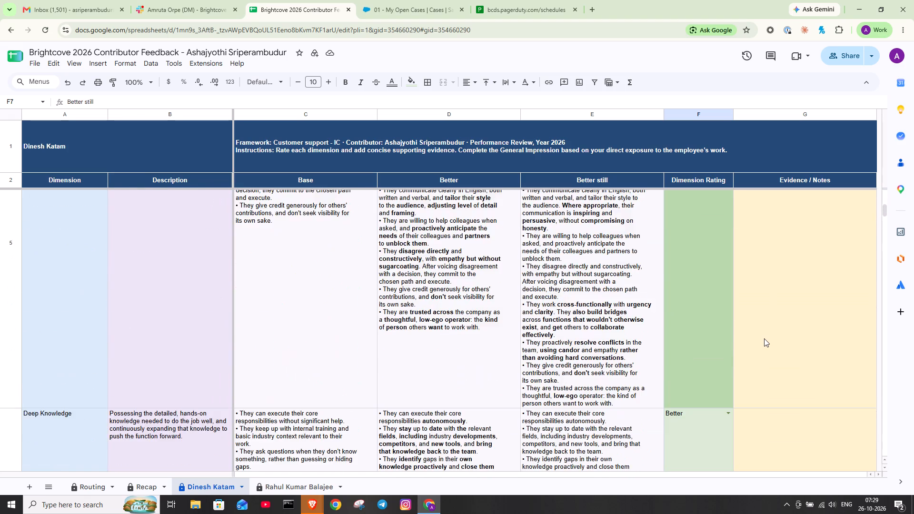
Set the Performance based on TS KPI matrix dimension rating to Better still.
scroll(764, 338, "down", 7)
middle_click(764, 338)
scroll(764, 338, "down", 5)
scroll(731, 338, "up", 3)
left_click(725, 236)
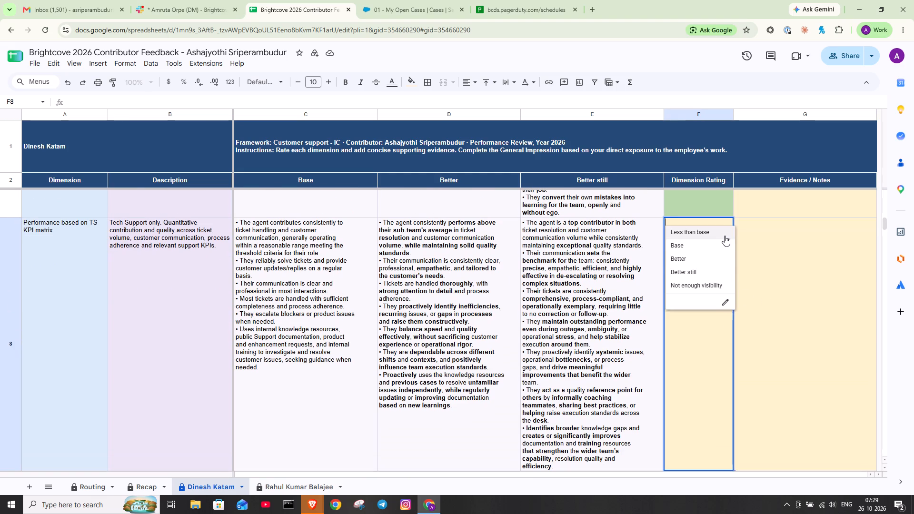
left_click(702, 275)
left_click(771, 342)
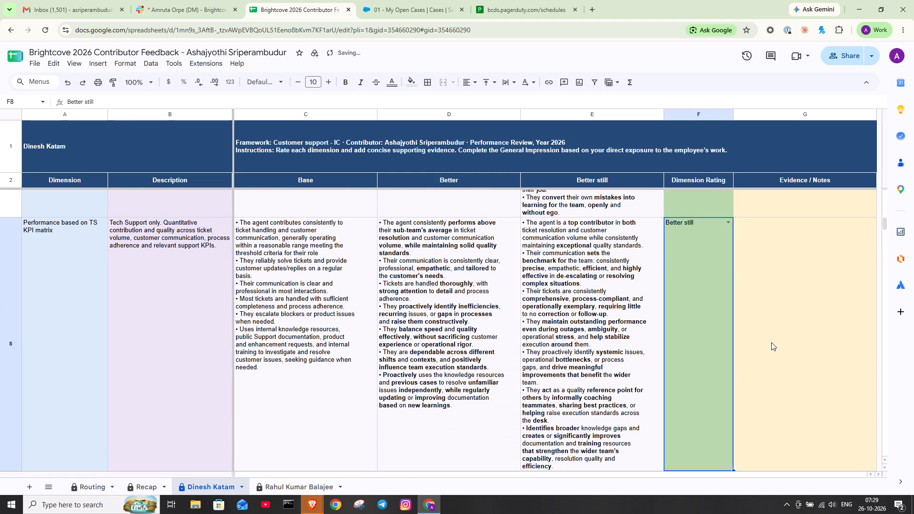
Look back over the rated dimensions and check the General impression and Review Status fields below them.
scroll(811, 343, "up", 7)
scroll(809, 340, "up", 14)
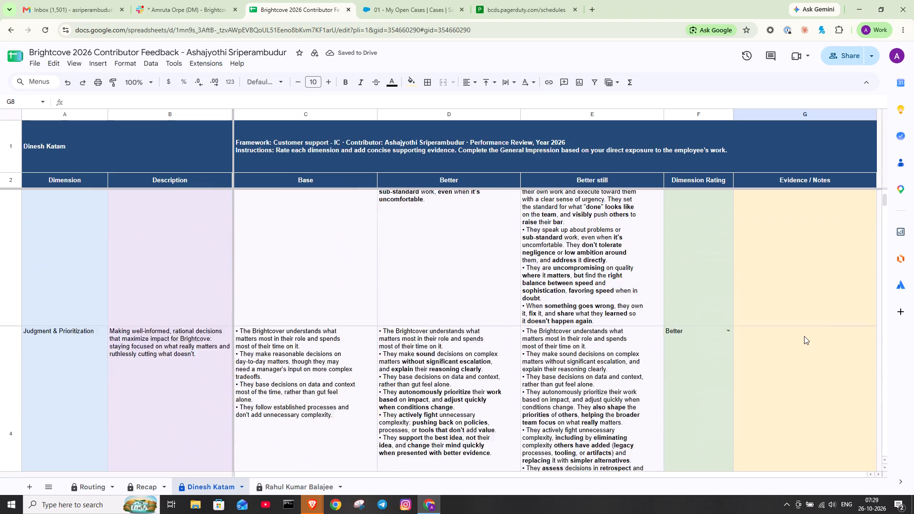
scroll(804, 336, "up", 2)
scroll(825, 364, "down", 18)
scroll(778, 222, "down", 7)
scroll(760, 292, "down", 3)
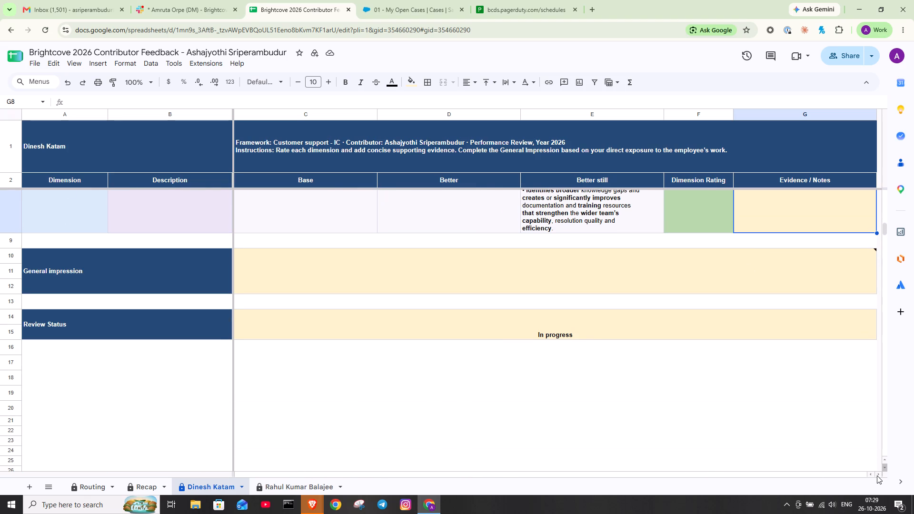
Examine the Review Status formula in the first employee's feedback sheet and look back over the rated dimensions above it.
left_click(518, 332)
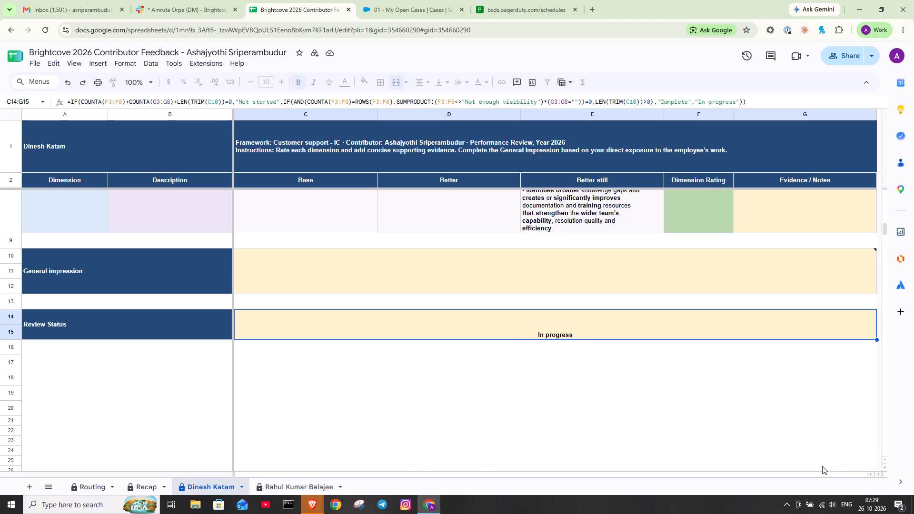
left_click(877, 474)
left_click_drag(883, 224, 880, 198)
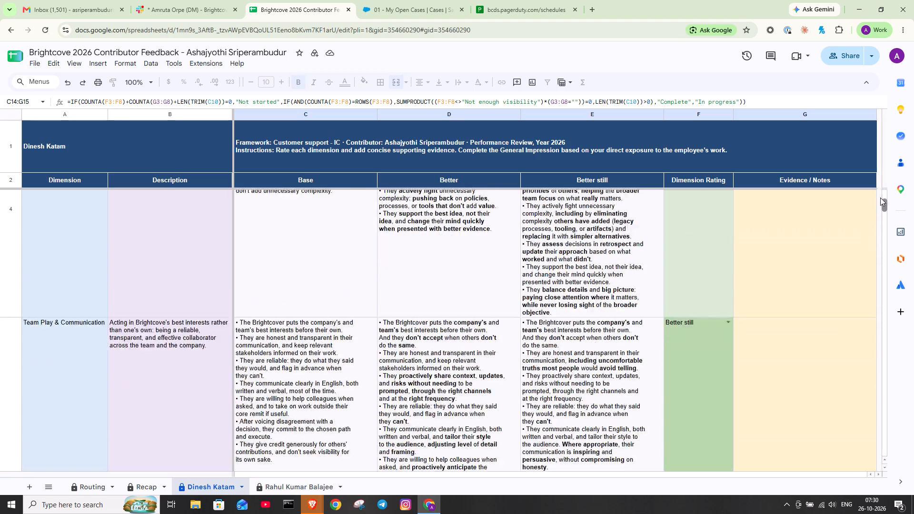
left_click_drag(880, 198, 884, 229)
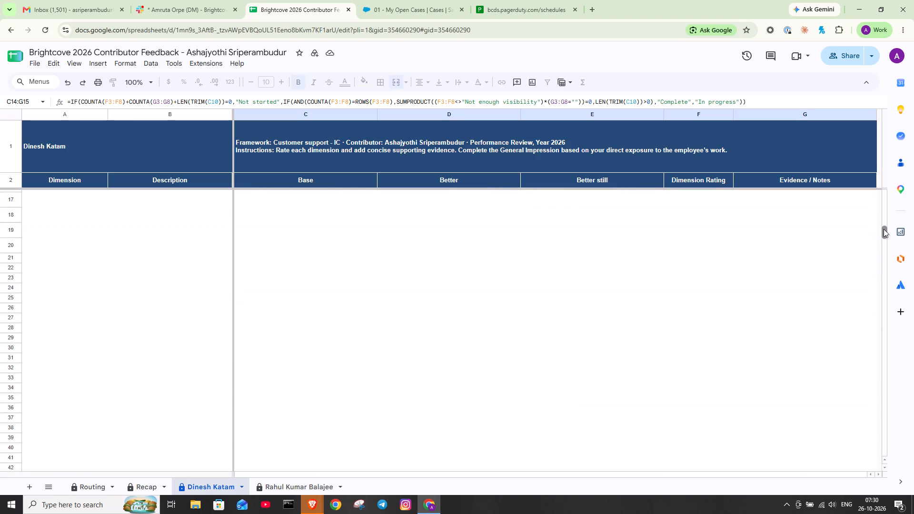
left_click_drag(884, 229, 884, 229)
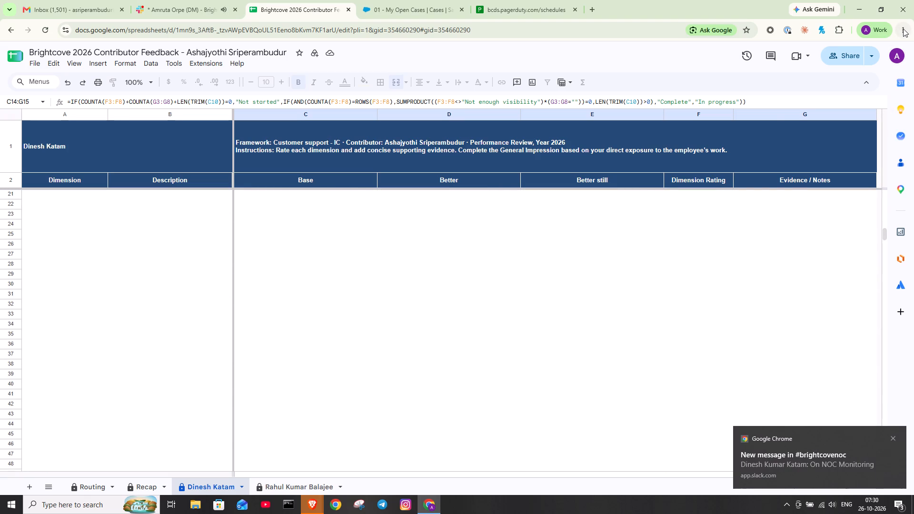
Reduce the browser's page zoom by two levels so more of the feedback sheet fits on screen.
left_click(903, 29)
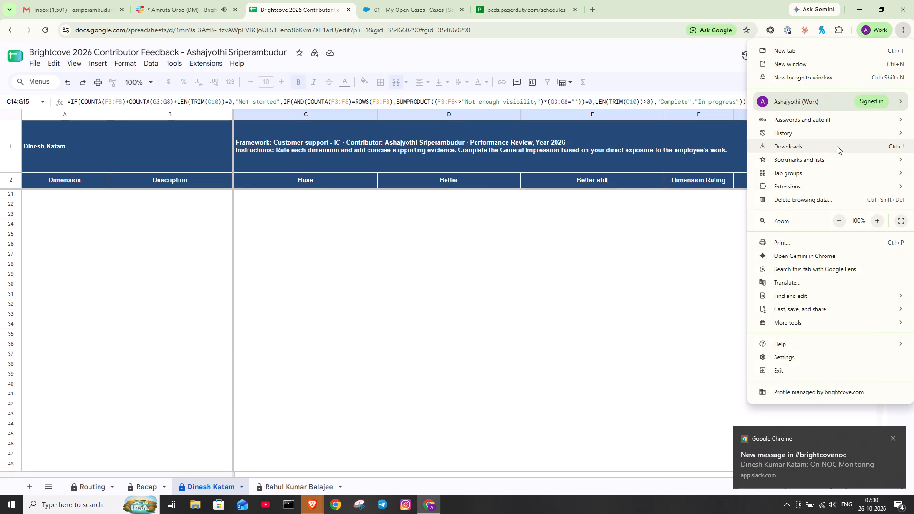
left_click(845, 222)
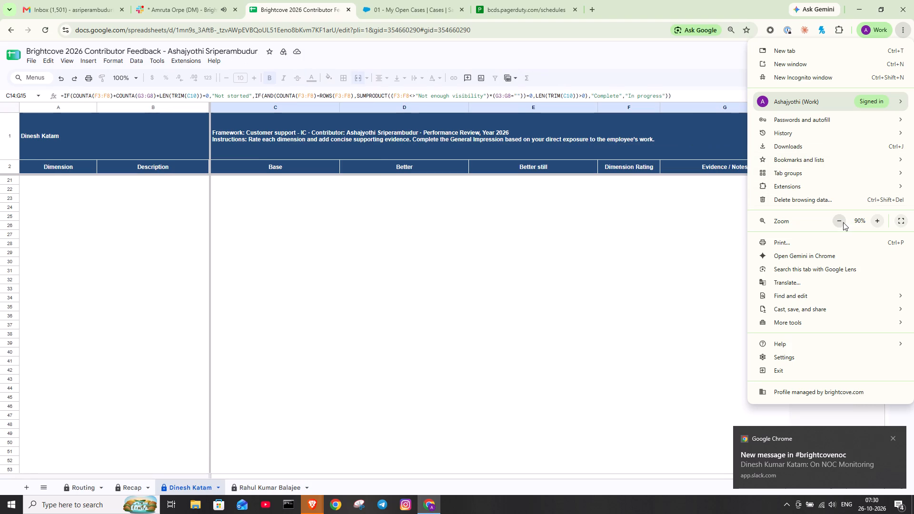
left_click(835, 223)
left_click(539, 285)
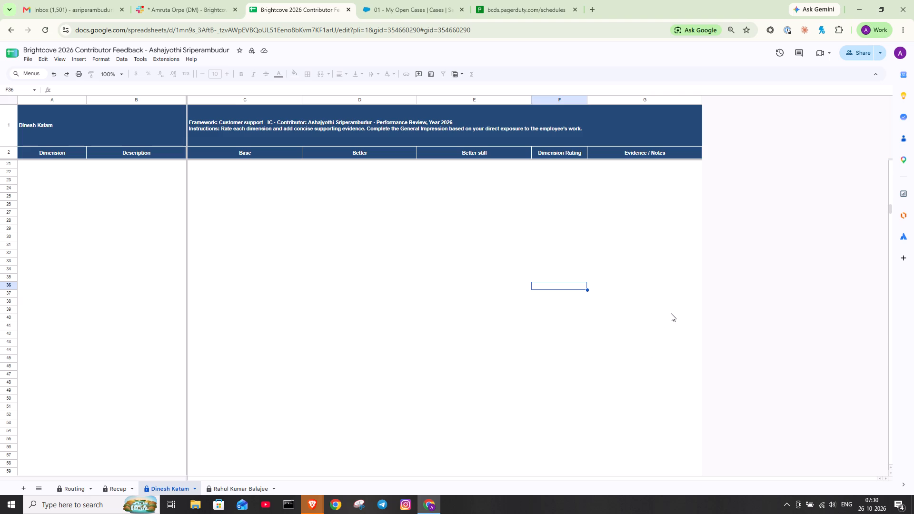
Review the rating column from the Judgment & Prioritization row down to the General impression and Review Status fields.
key("Up")
key("Up")
key("Up")
key("Up")
key("Up")
key("Up")
key("Up")
key("Up")
key("Up")
key("Up")
key("Up")
key("Up")
key("Up")
key("Up")
key("Up")
key("Up")
key("Up")
key("Up")
key("Up")
key("Up")
key("Up")
key("Up")
key("Up")
key("Up")
key("Up")
key("Up")
key("Up")
key("Up")
key("Up")
key("Up")
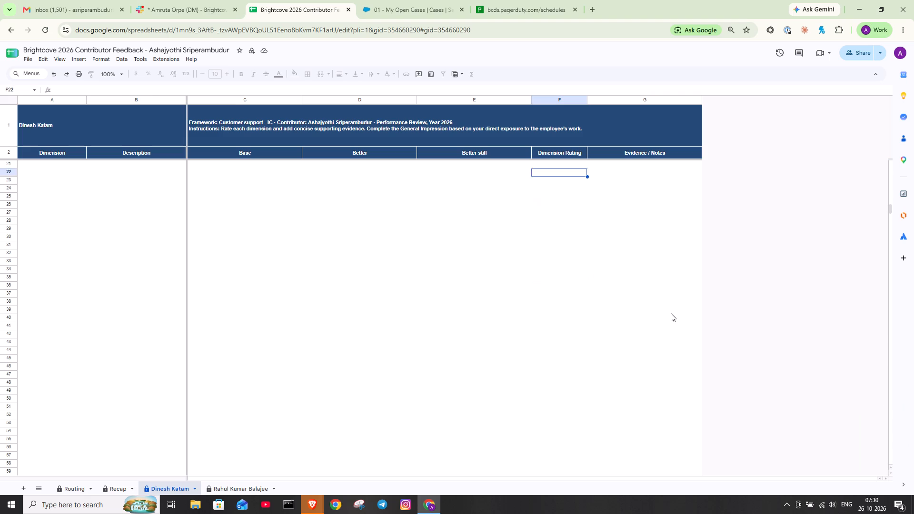
key("Down")
key("Down")
key("Down")
key("Down")
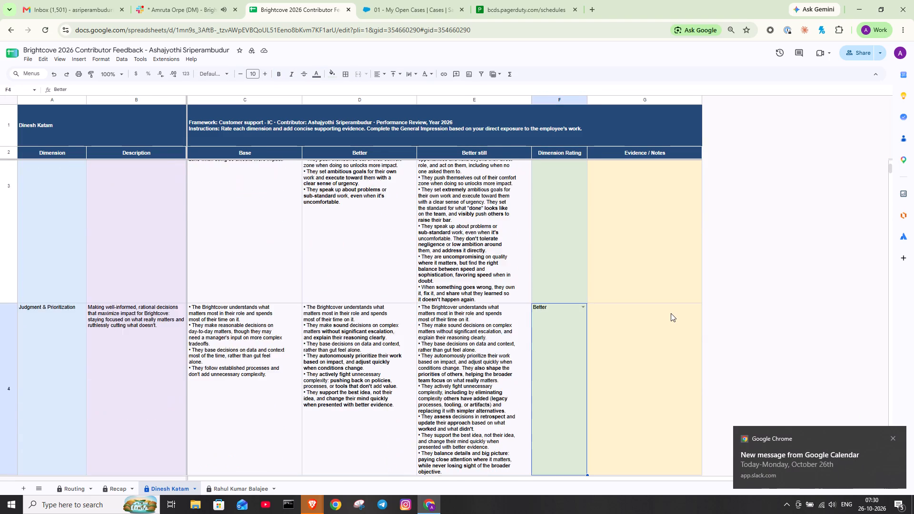
key("Down")
key("Down")
key("Down")
key("Down")
key("Down")
key("Down")
key("Down")
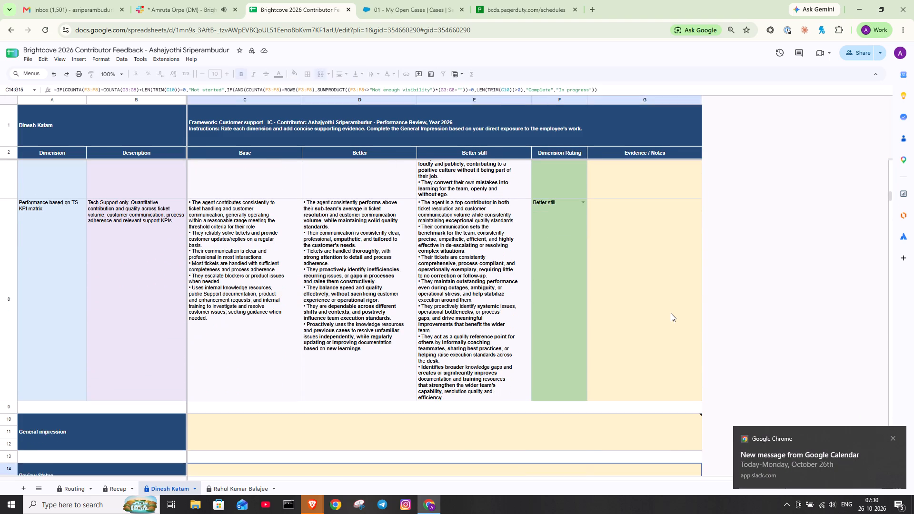
key("Down")
key("Down")
key("Down")
key("Down")
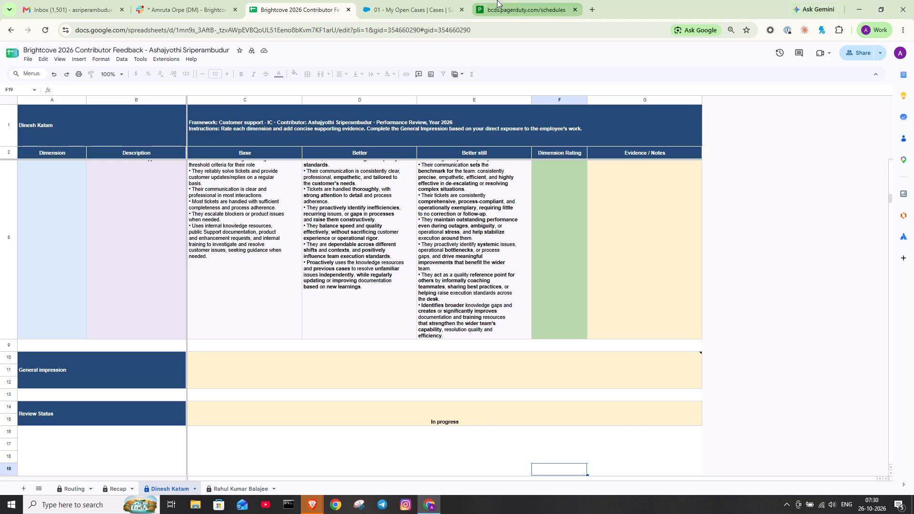
Switch to PagerDuty and look through the list of on-call schedules for all teams.
left_click(375, 0)
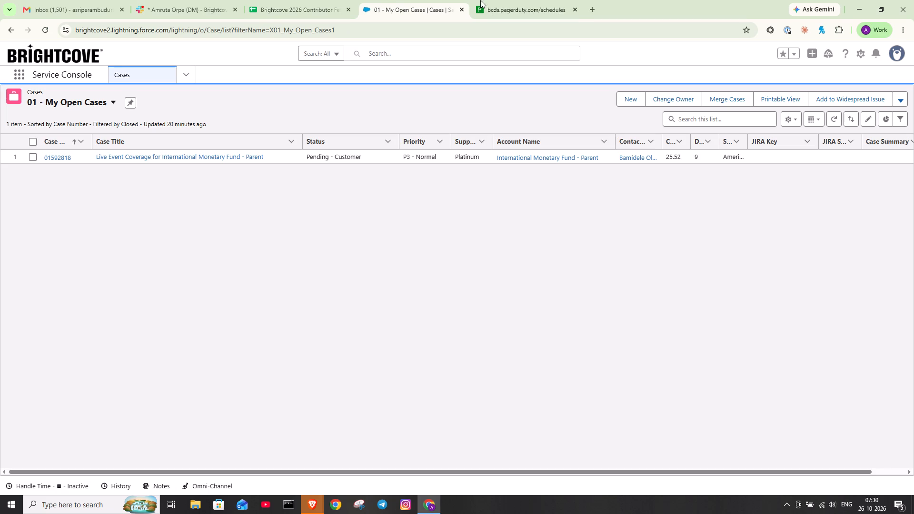
left_click(505, 0)
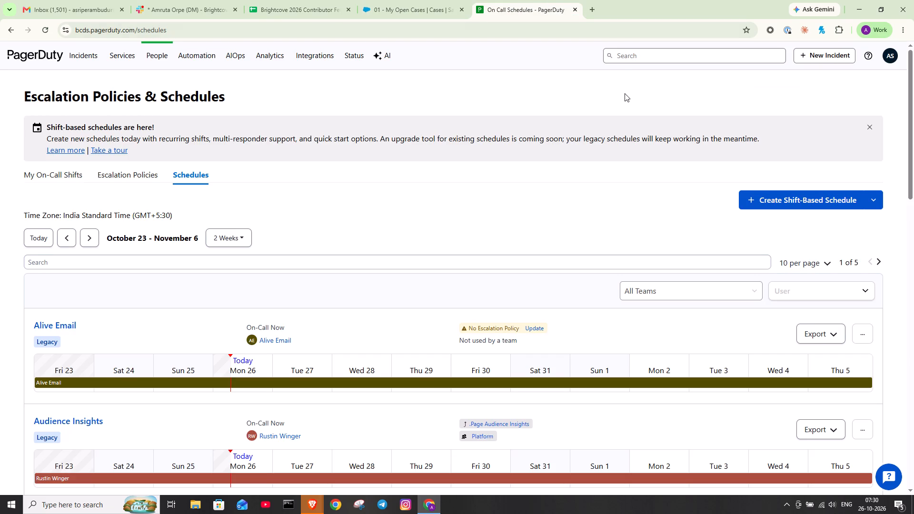
scroll(616, 93, "down", 5)
scroll(622, 105, "up", 5)
scroll(622, 105, "down", 10)
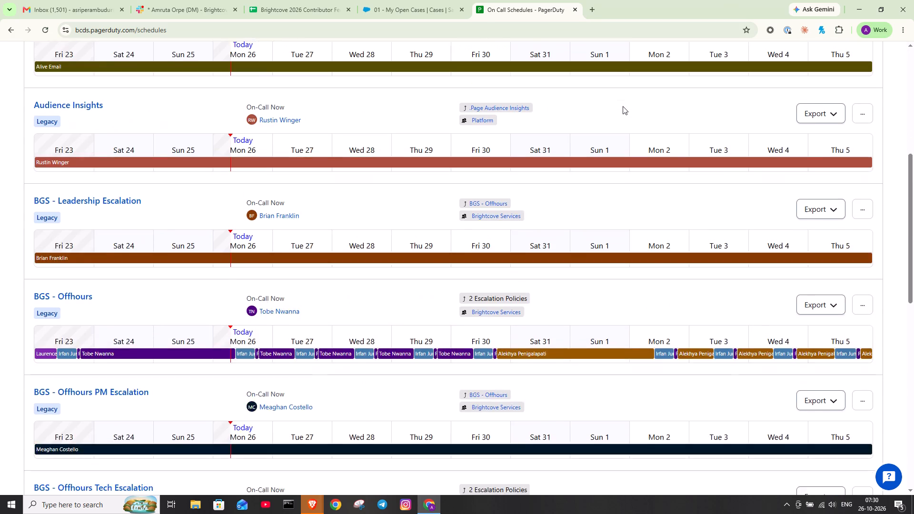
scroll(623, 106, "down", 12)
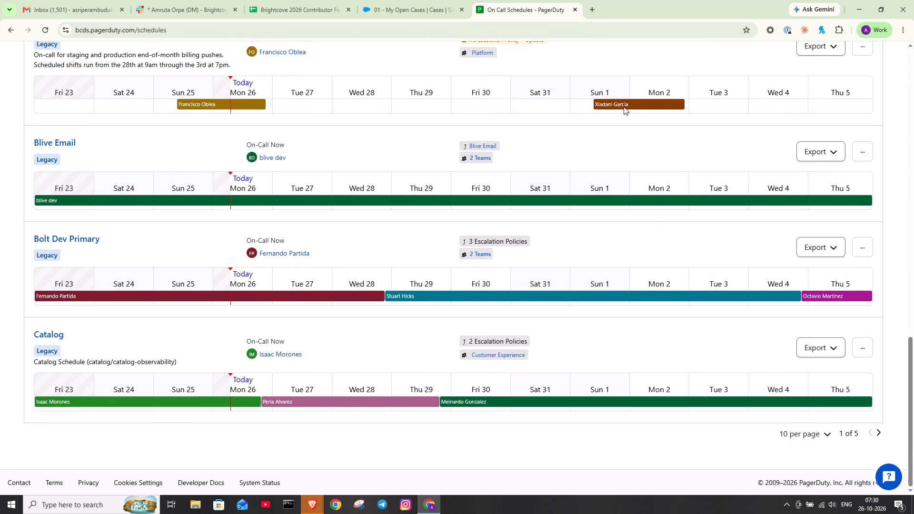
scroll(628, 107, "up", 9)
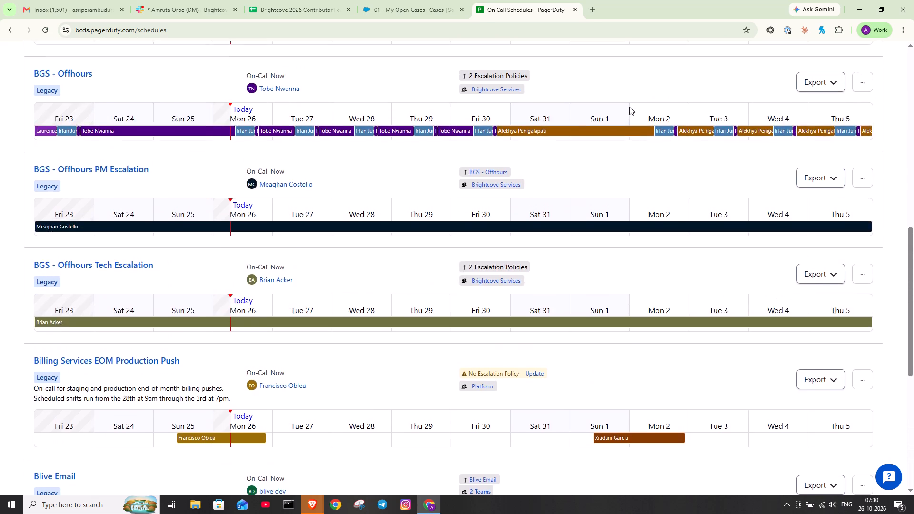
scroll(629, 107, "up", 7)
scroll(629, 106, "down", 9)
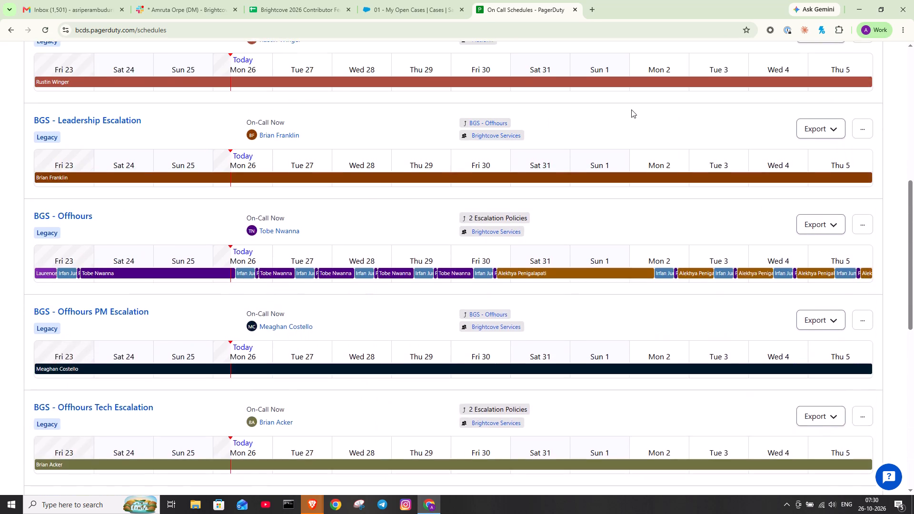
scroll(631, 109, "down", 7)
scroll(665, 109, "up", 20)
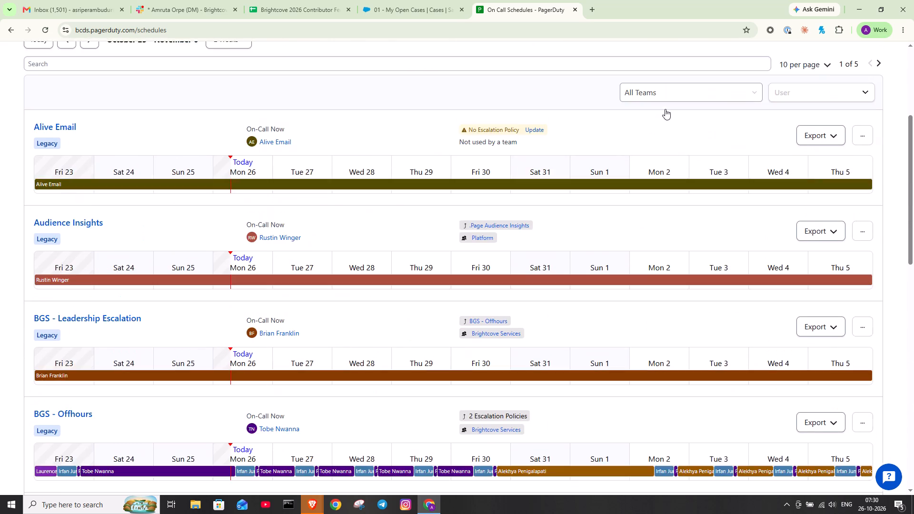
scroll(665, 109, "up", 9)
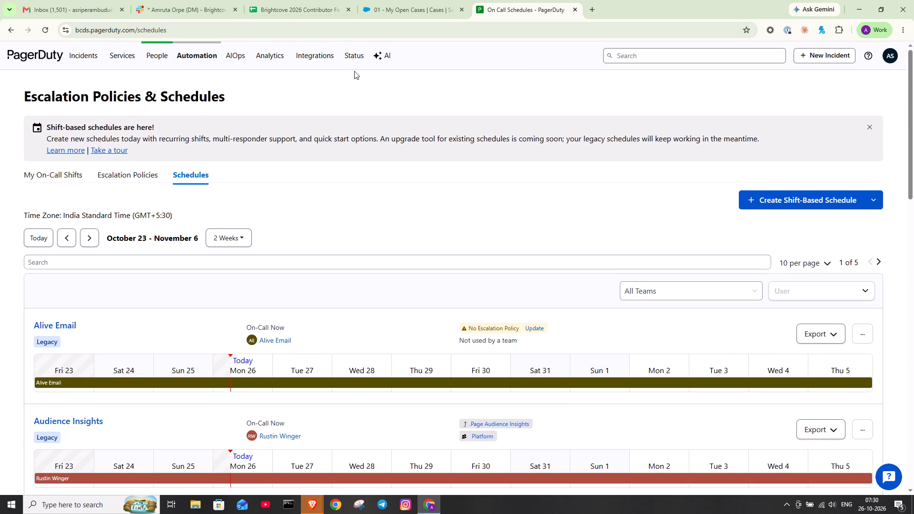
View the October 2026 calendar of your own on-call shifts.
left_click(67, 176)
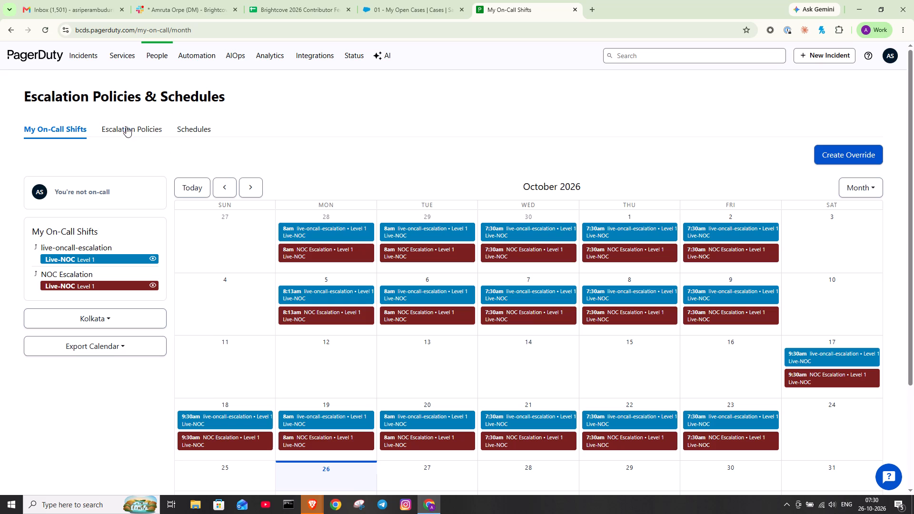
Return to the Schedules list and filter it by My Teams.
left_click(195, 128)
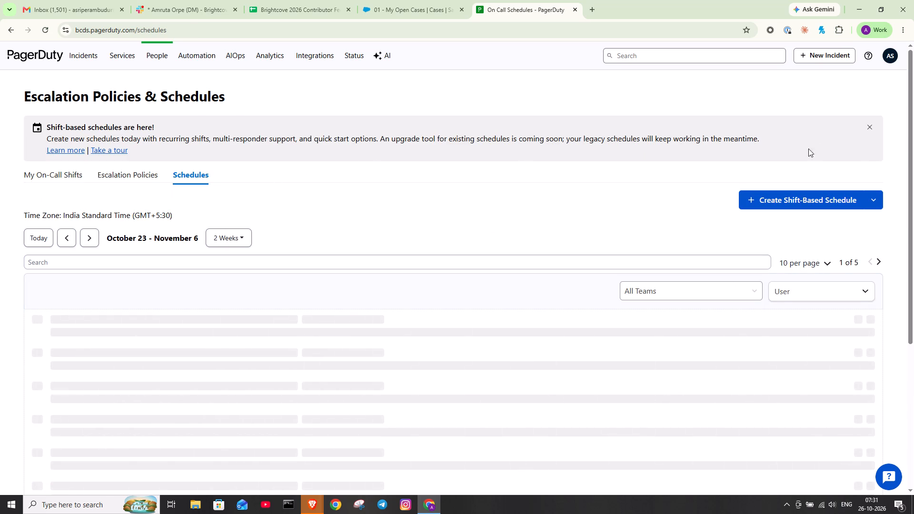
scroll(802, 227, "down", 4)
scroll(803, 227, "up", 3)
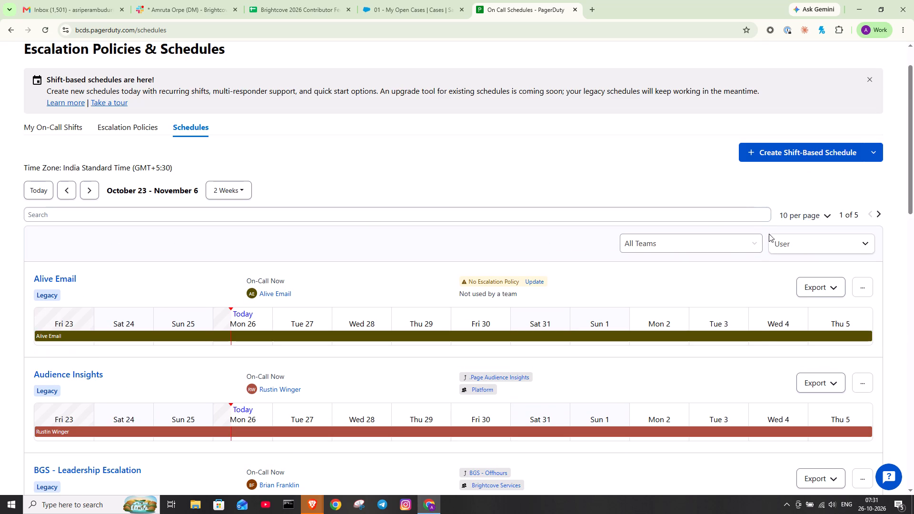
left_click(731, 246)
left_click(683, 289)
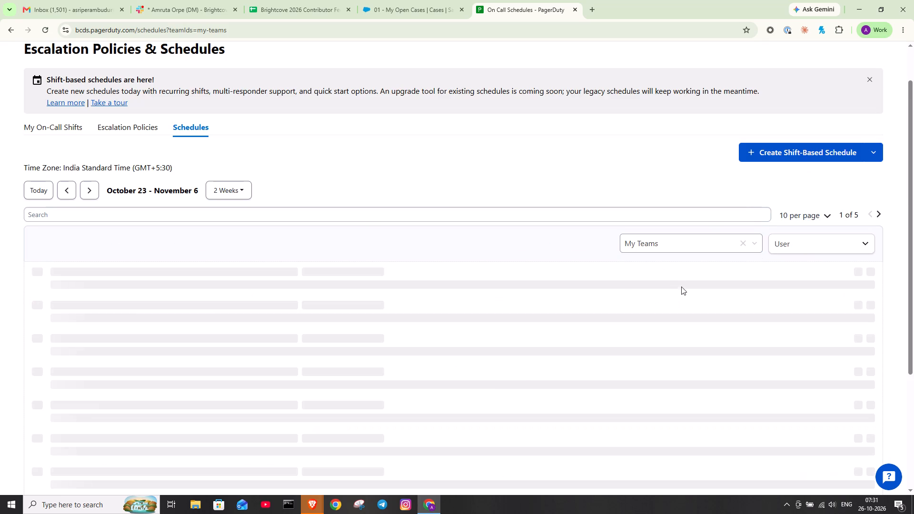
Find the Live-NOC schedule in the filtered list, open it and look over its configuration layers.
scroll(447, 291, "down", 1)
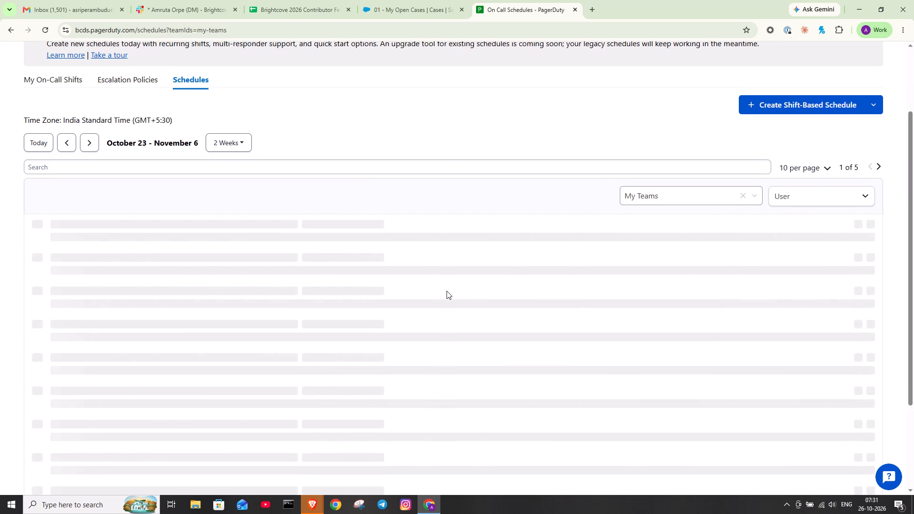
scroll(447, 291, "down", 9)
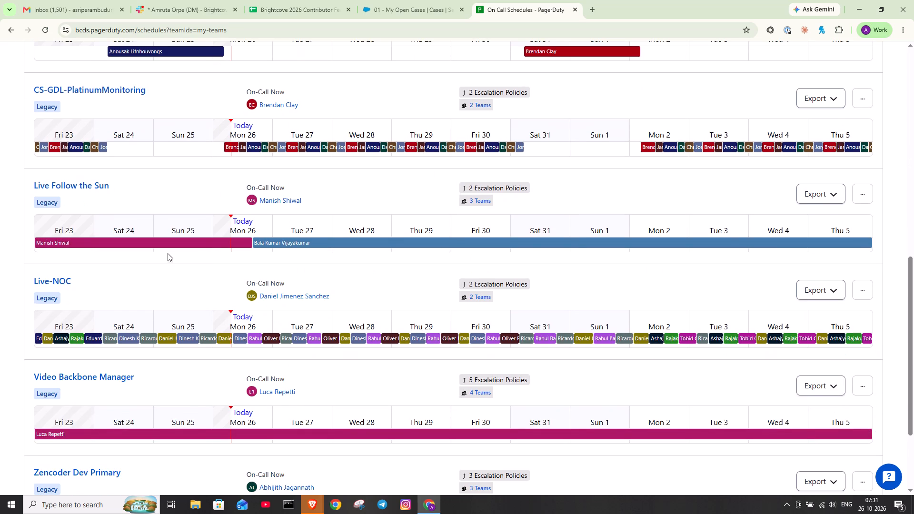
left_click(68, 283)
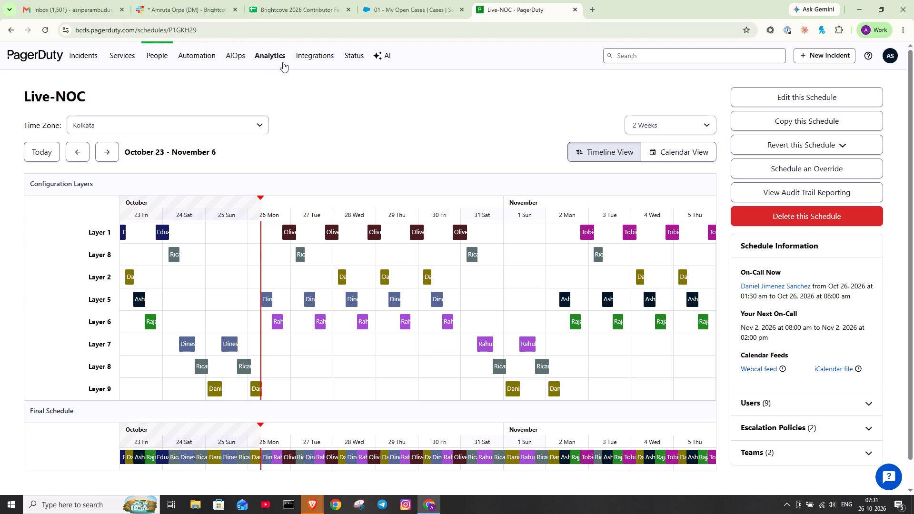
scroll(302, 35, "down", 6)
scroll(411, 269, "down", 7)
scroll(411, 268, "up", 5)
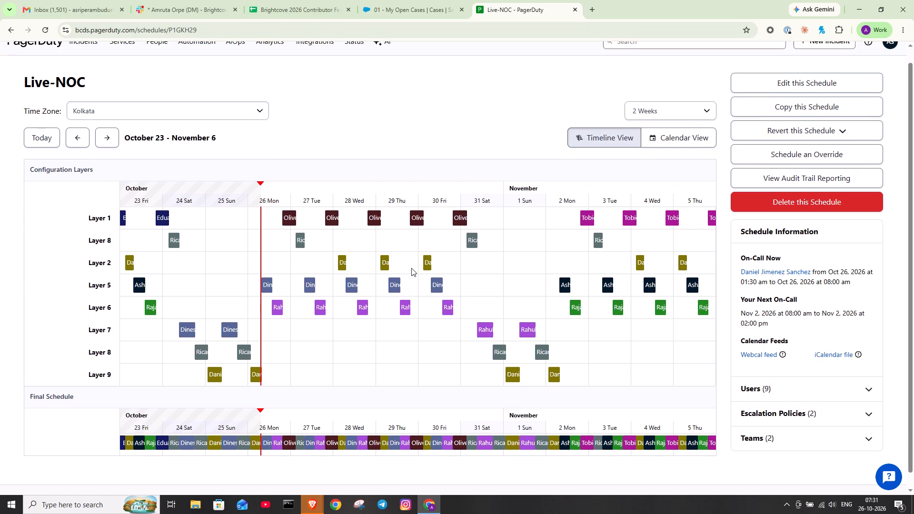
Set the Live-NOC schedule's time range to 30 Days and examine its configuration, override and final schedule layers.
left_click(662, 121)
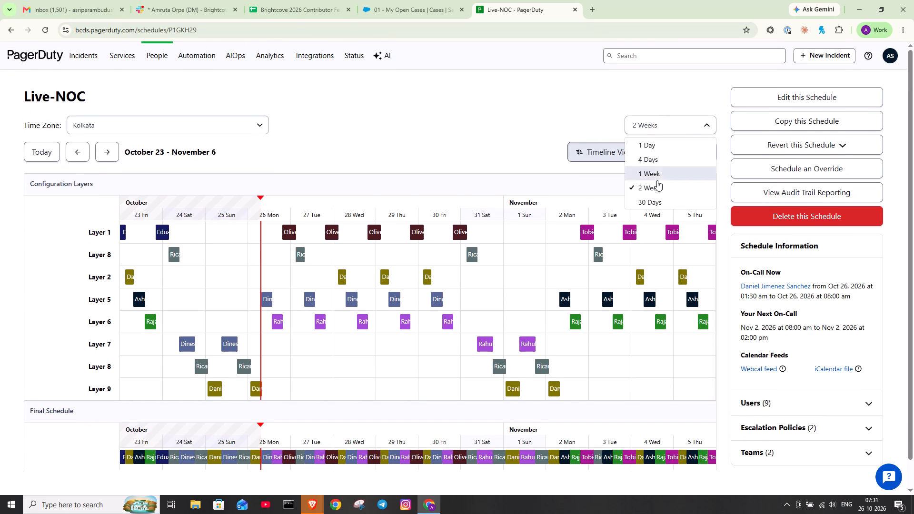
left_click(663, 201)
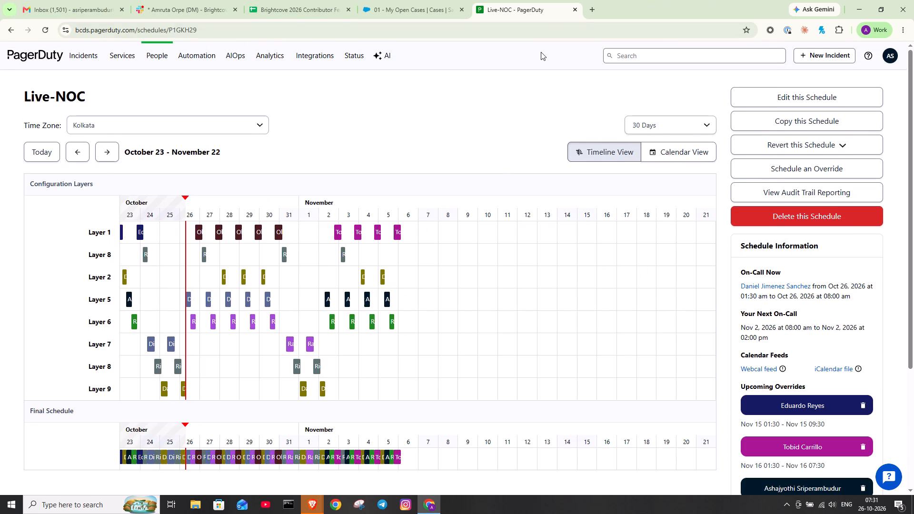
scroll(512, 200, "down", 6)
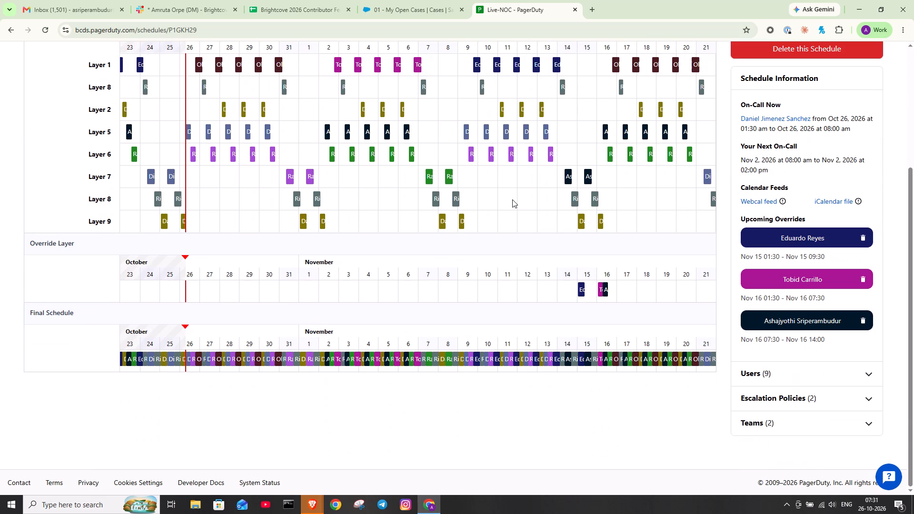
scroll(517, 200, "up", 4)
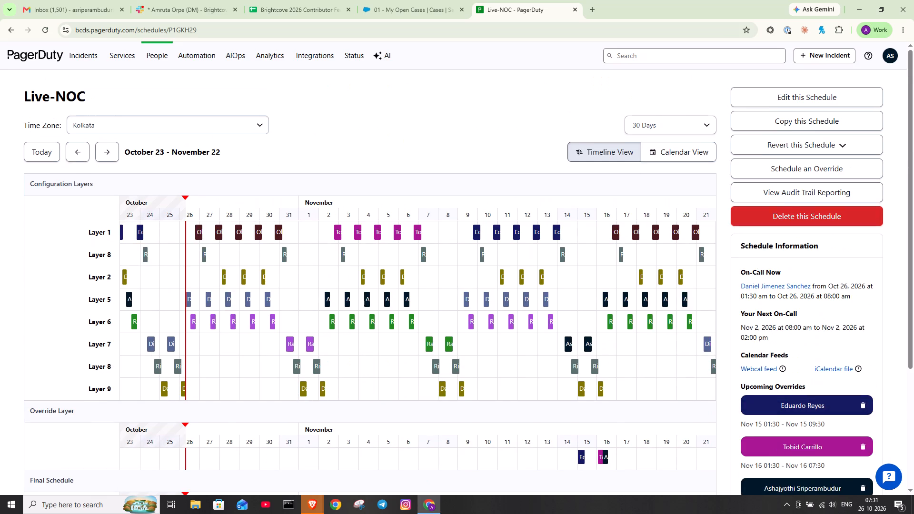
left_click(664, 124)
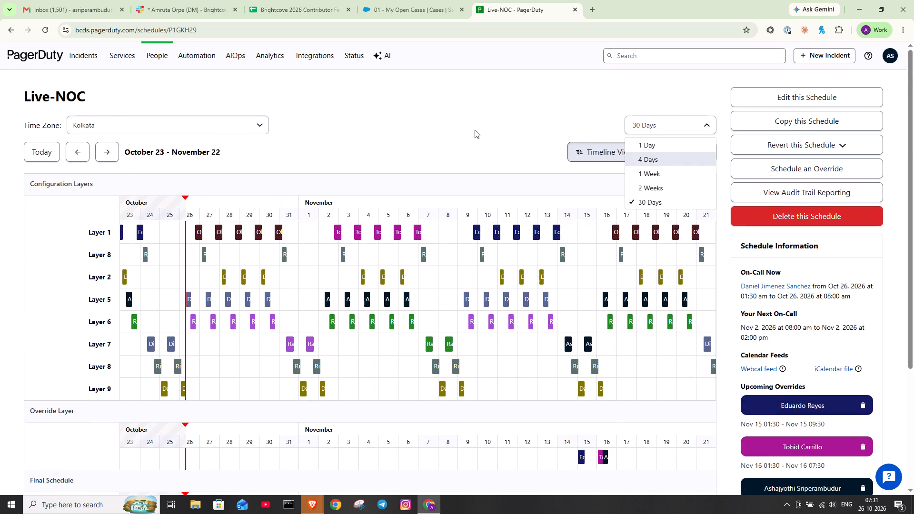
left_click(475, 130)
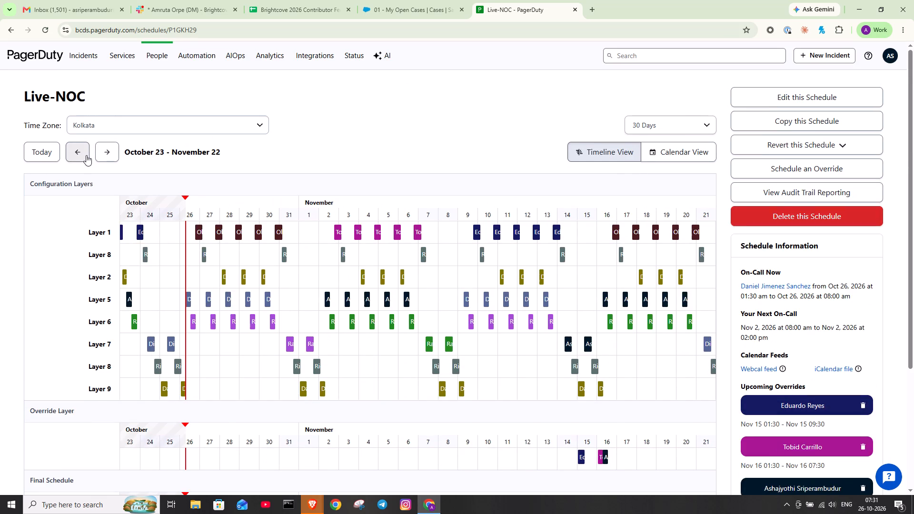
Show the Live-NOC schedule's previous 30-day period, September 23 - October 23.
left_click(86, 156)
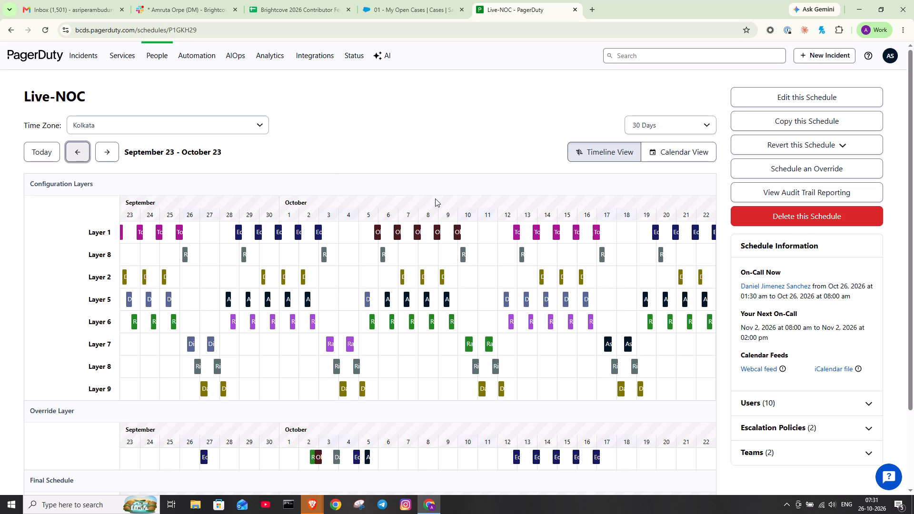
Examine the layers for September 23 - October 23 and view the details of the Layer 5 shift on October 19.
scroll(435, 198, "down", 2)
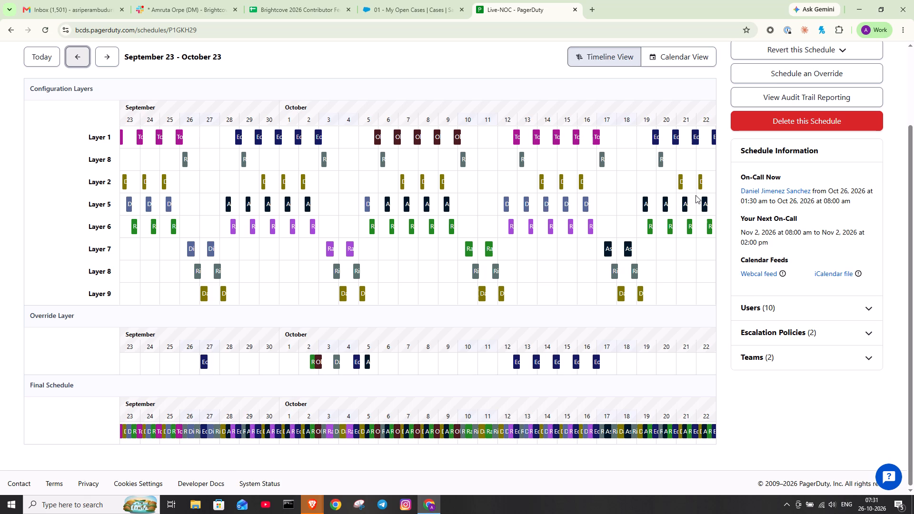
left_click(644, 209)
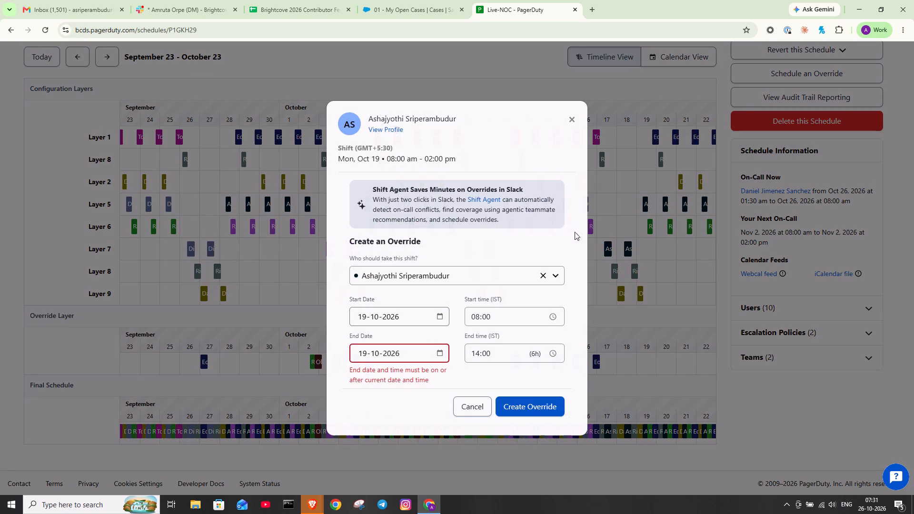
left_click(570, 118)
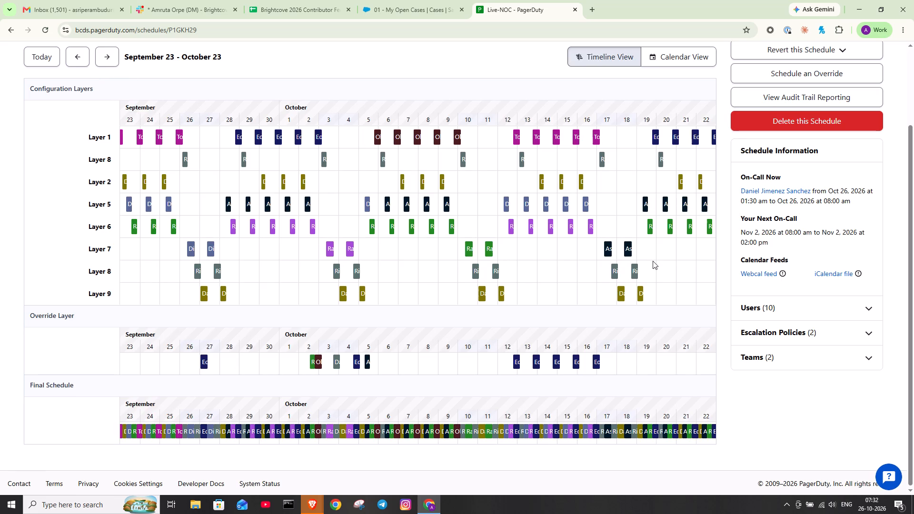
scroll(653, 261, "up", 2)
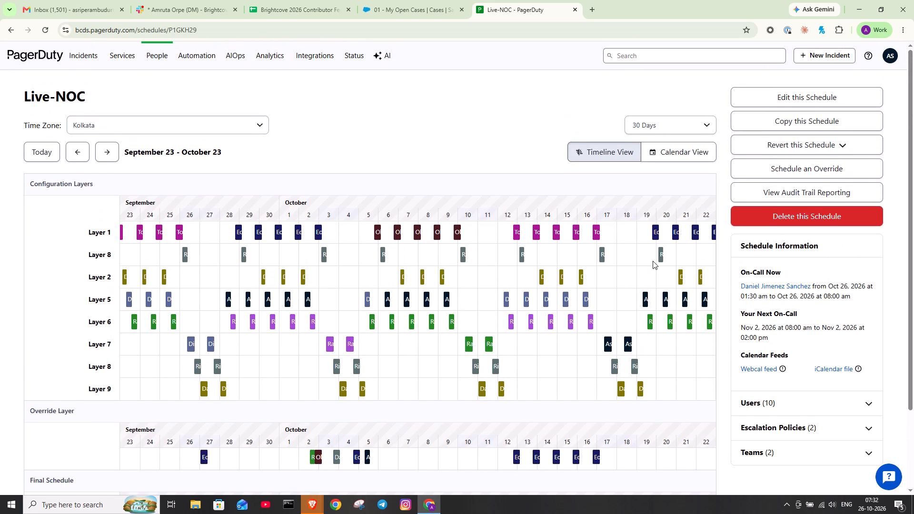
scroll(653, 261, "down", 1)
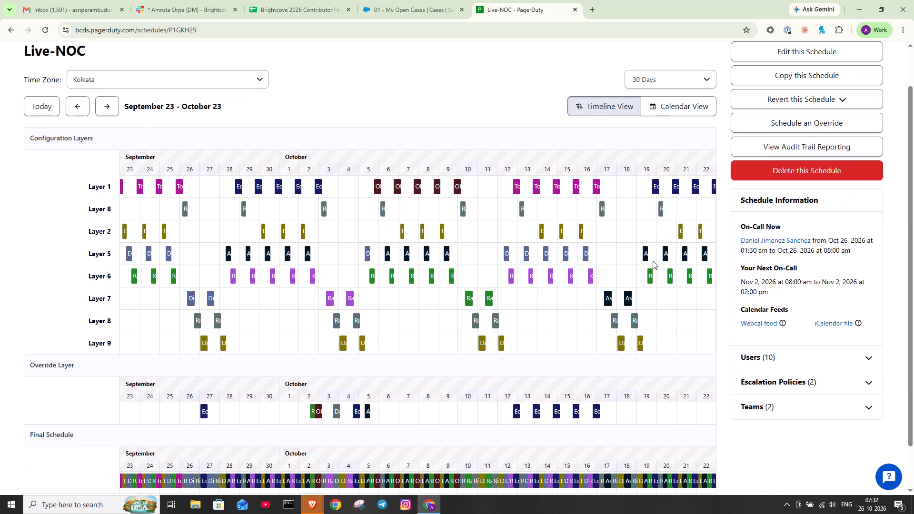
scroll(653, 261, "up", 1)
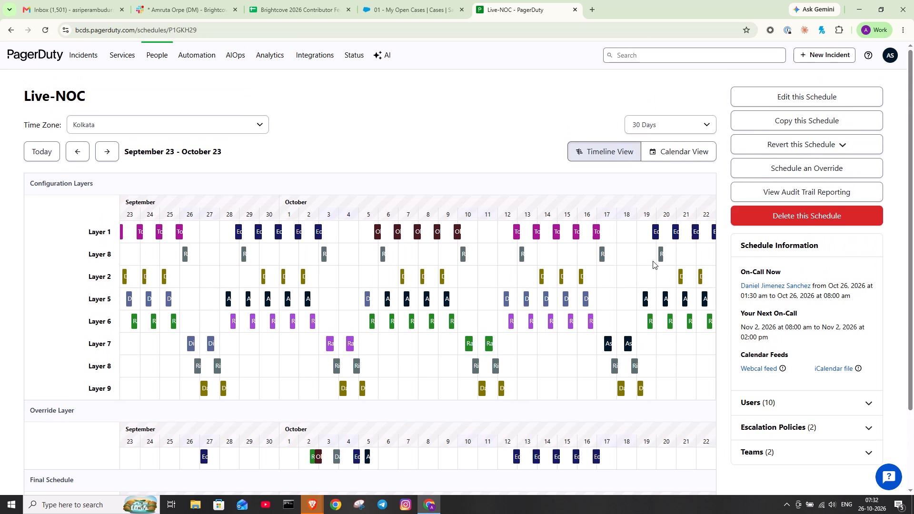
scroll(653, 261, "up", 1)
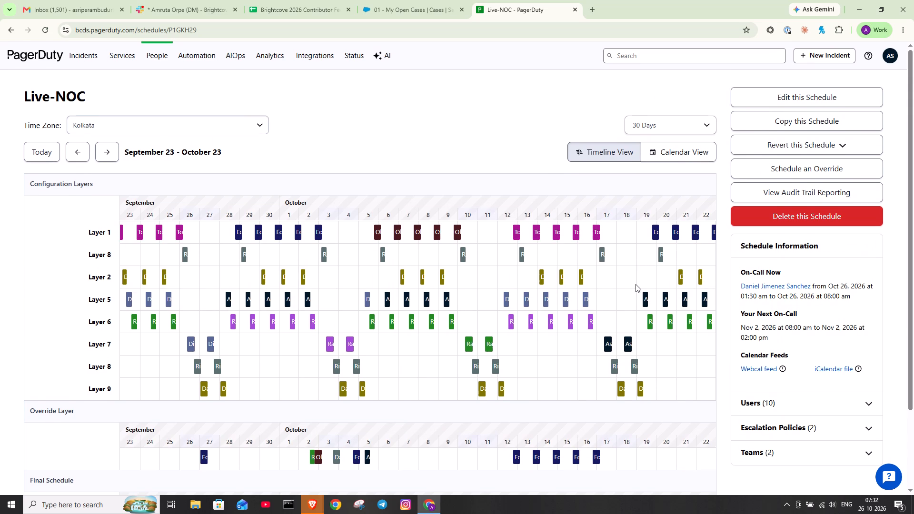
scroll(636, 284, "down", 2)
scroll(636, 284, "up", 2)
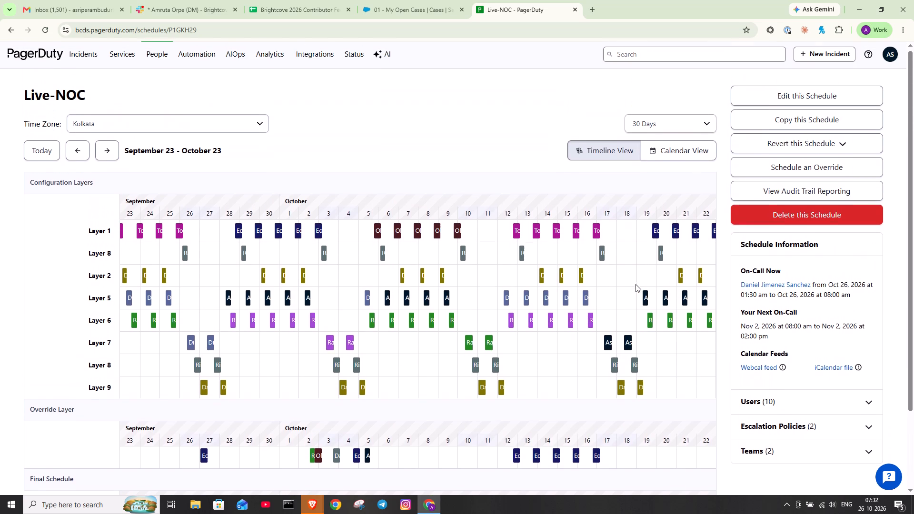
Show the Live-NOC schedule's following 30-day period, October 23 - November 22, and look over its layers.
left_click(100, 152)
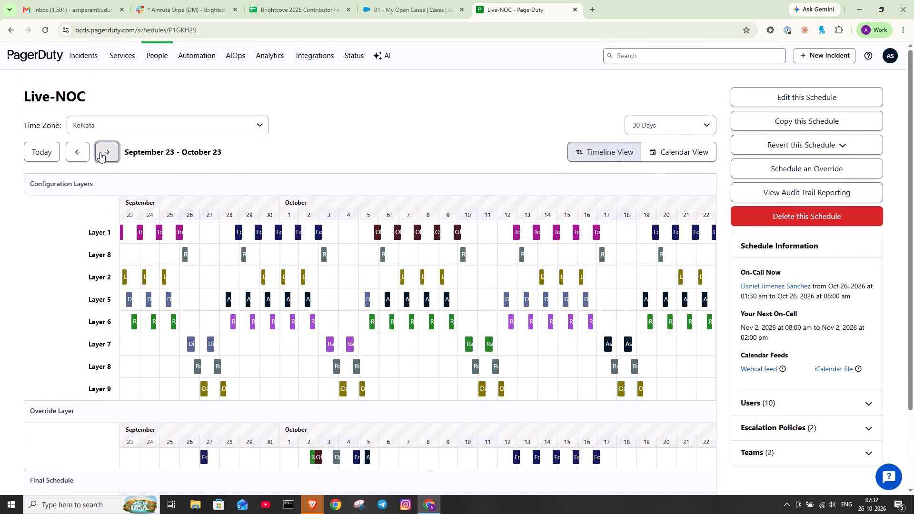
scroll(521, 297, "down", 1)
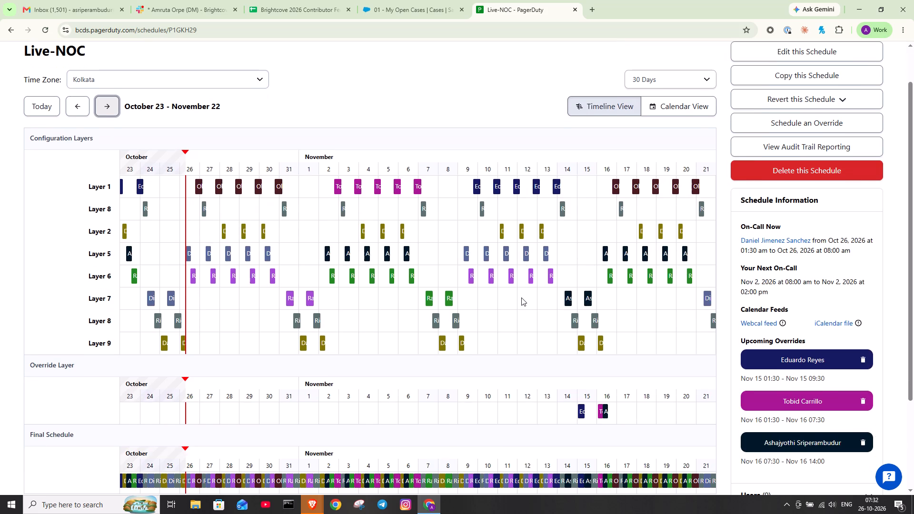
scroll(521, 297, "down", 4)
scroll(543, 291, "up", 4)
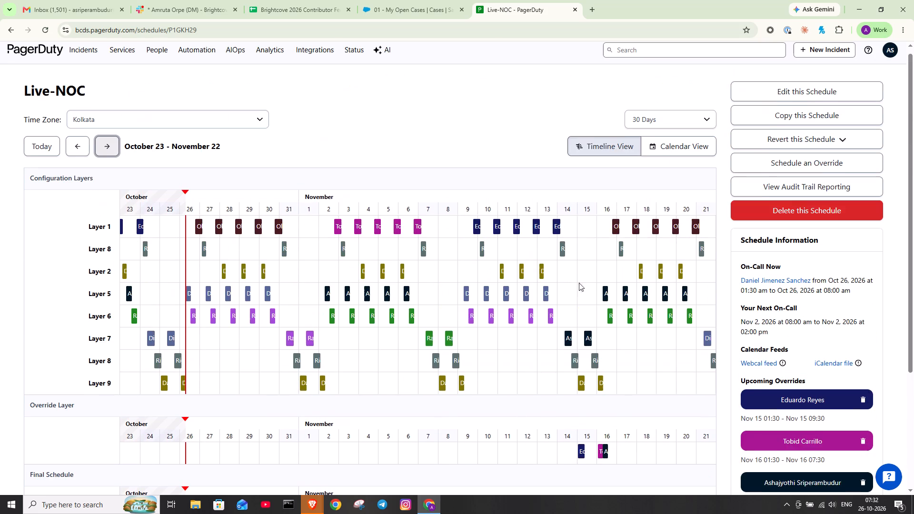
Open the Live-NOC schedule for editing.
left_click(773, 94)
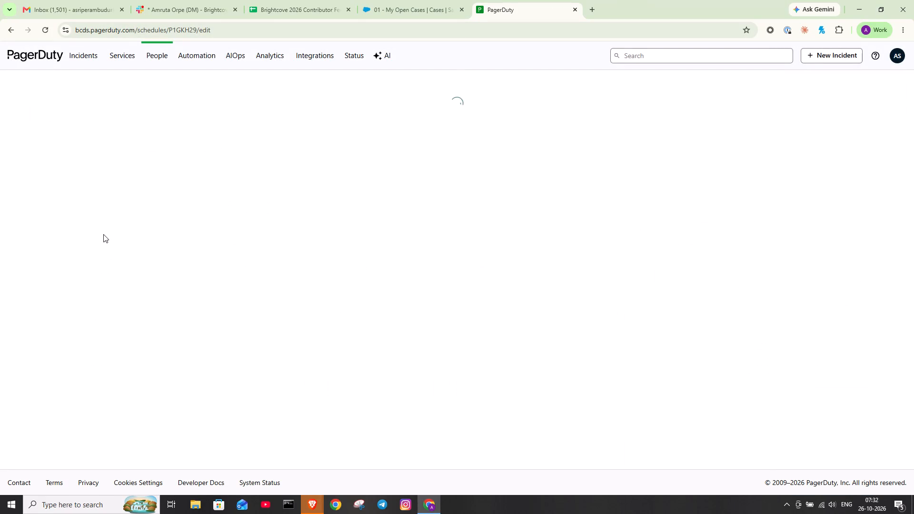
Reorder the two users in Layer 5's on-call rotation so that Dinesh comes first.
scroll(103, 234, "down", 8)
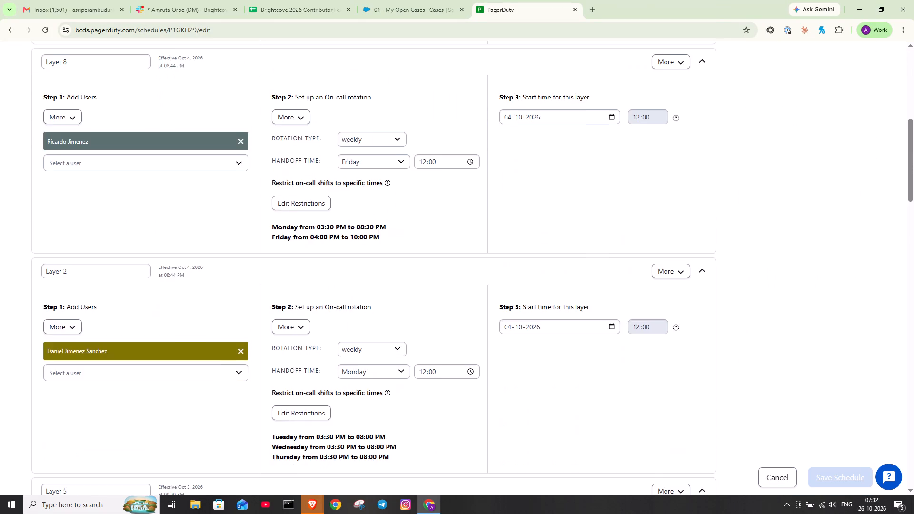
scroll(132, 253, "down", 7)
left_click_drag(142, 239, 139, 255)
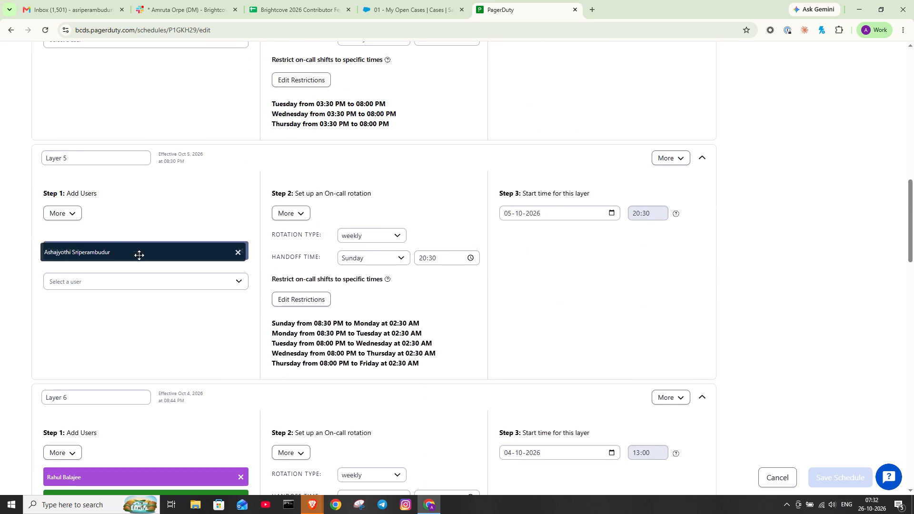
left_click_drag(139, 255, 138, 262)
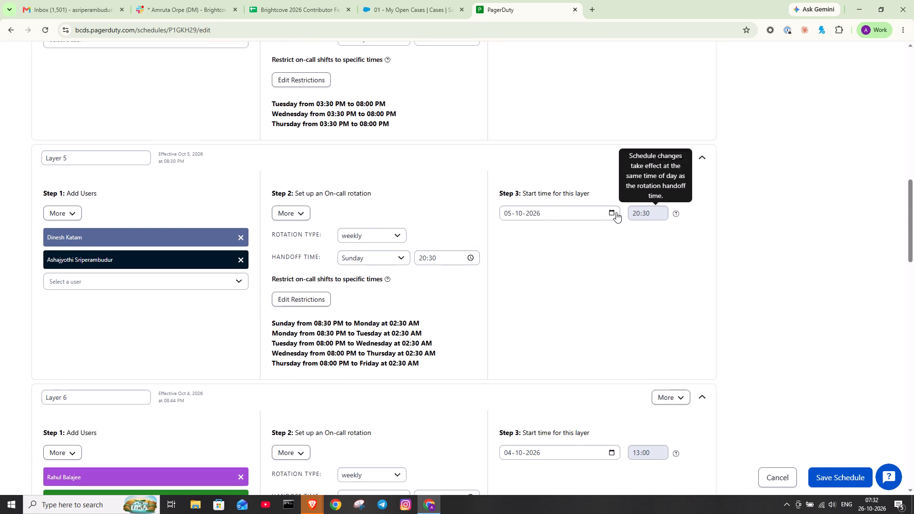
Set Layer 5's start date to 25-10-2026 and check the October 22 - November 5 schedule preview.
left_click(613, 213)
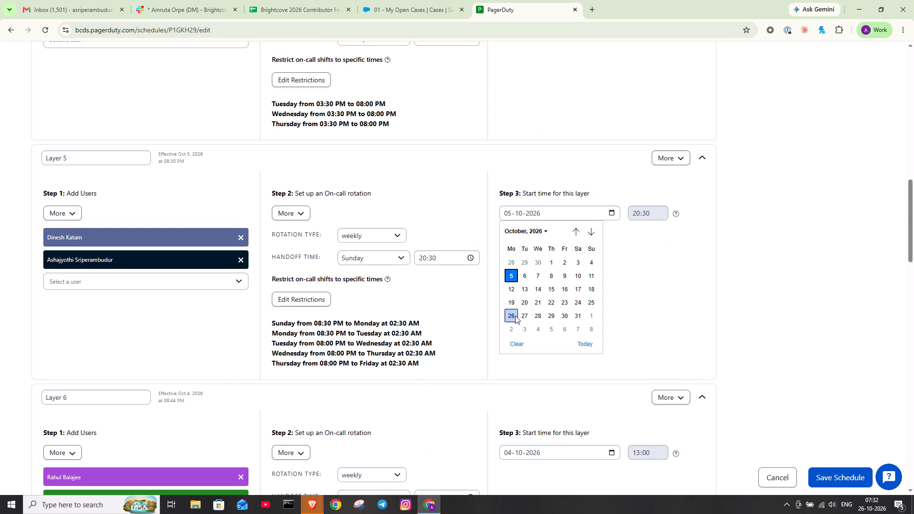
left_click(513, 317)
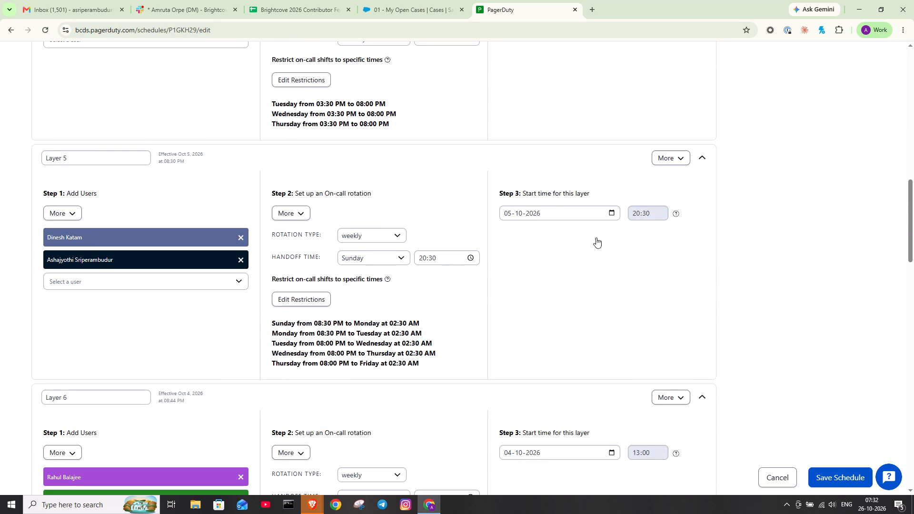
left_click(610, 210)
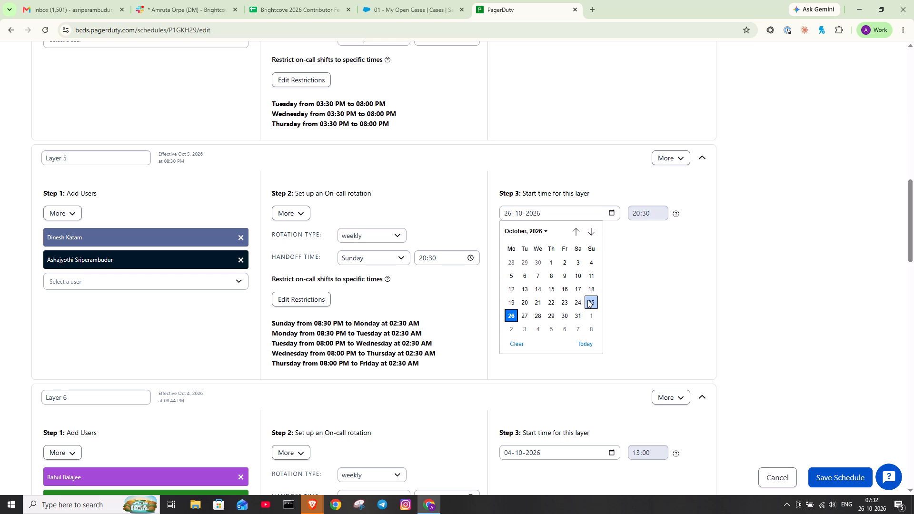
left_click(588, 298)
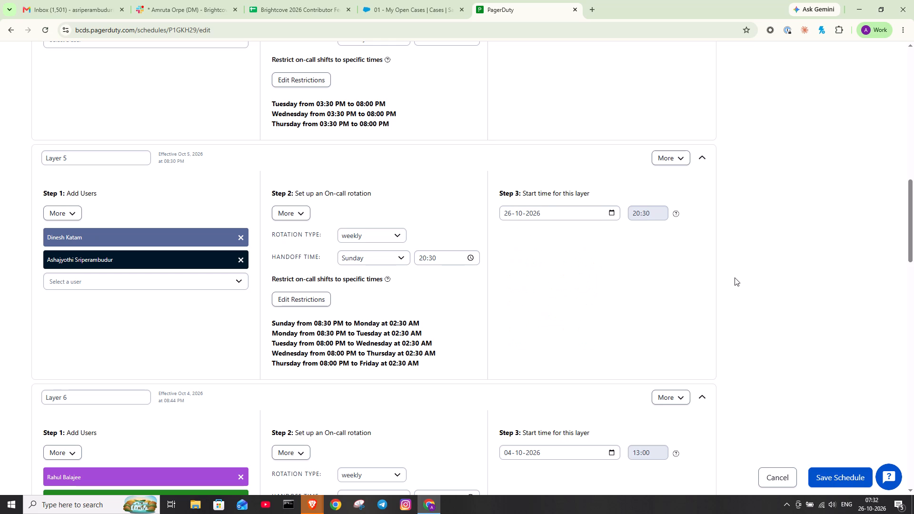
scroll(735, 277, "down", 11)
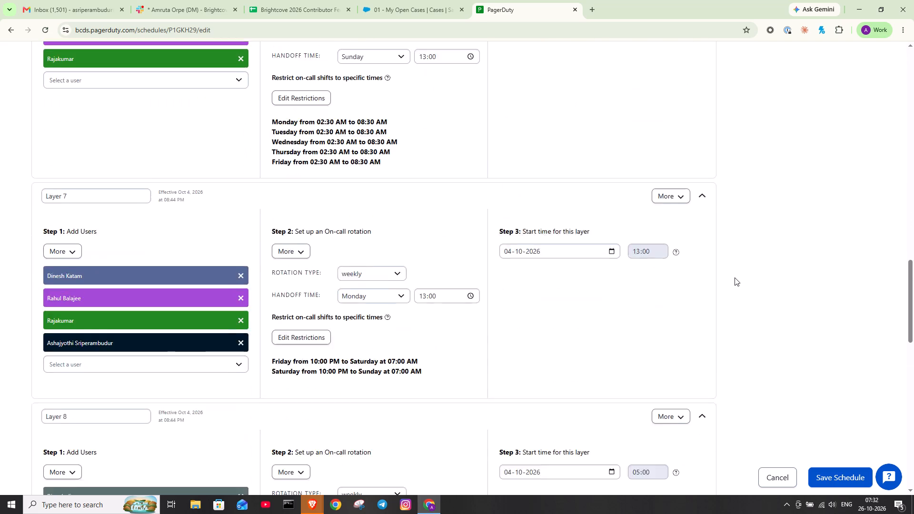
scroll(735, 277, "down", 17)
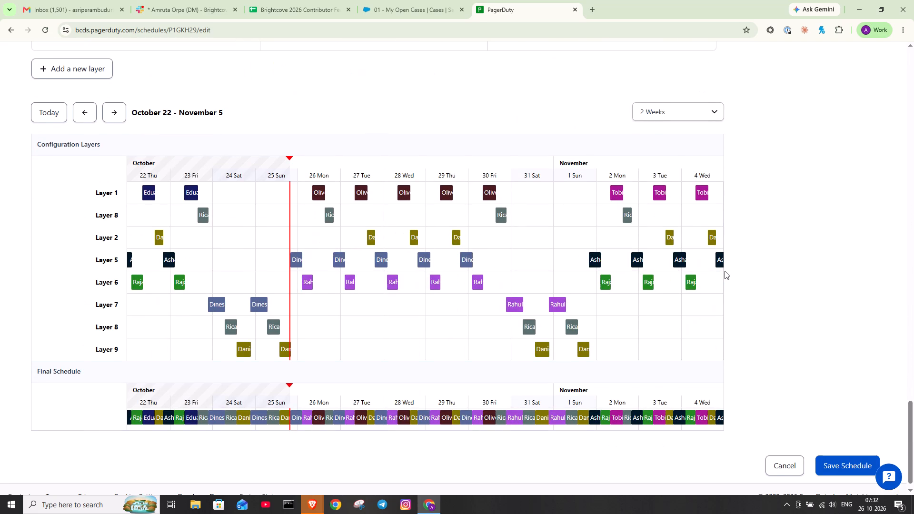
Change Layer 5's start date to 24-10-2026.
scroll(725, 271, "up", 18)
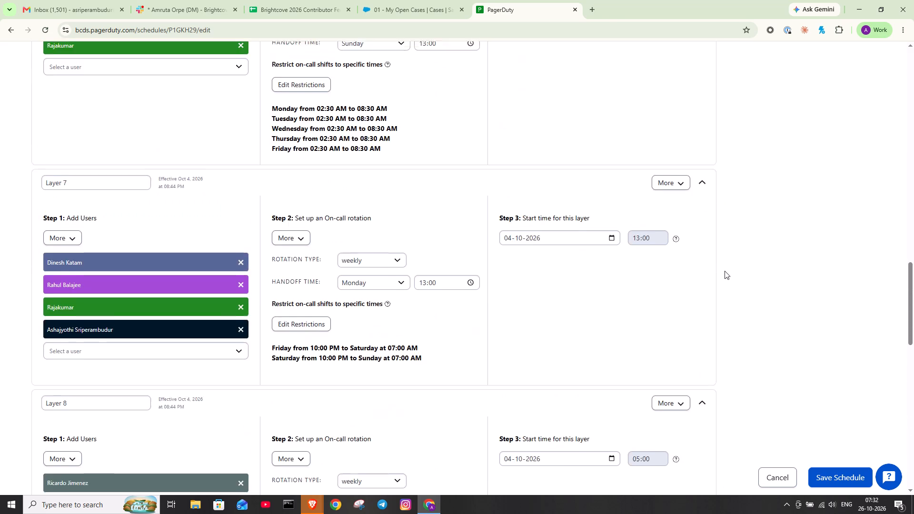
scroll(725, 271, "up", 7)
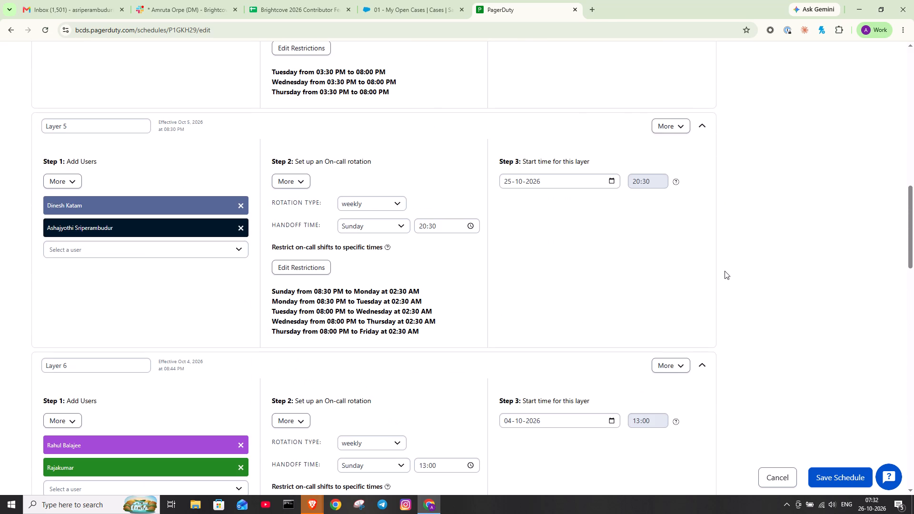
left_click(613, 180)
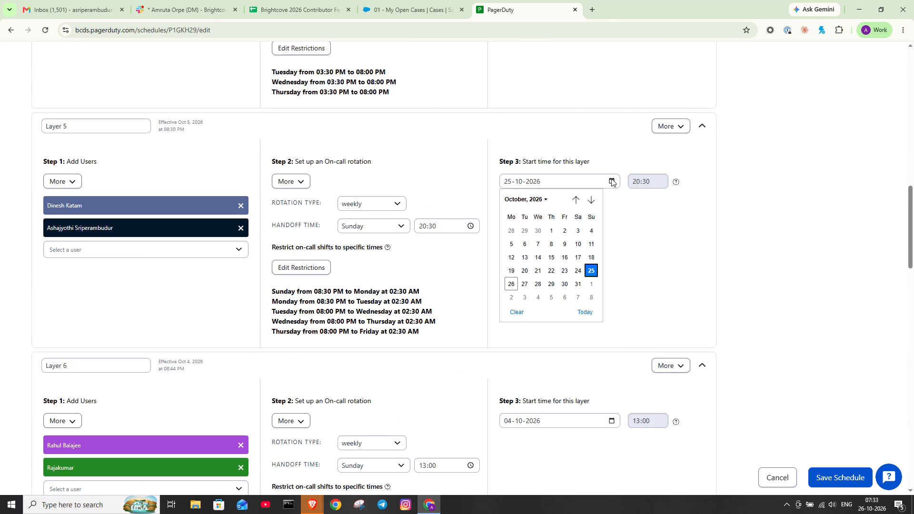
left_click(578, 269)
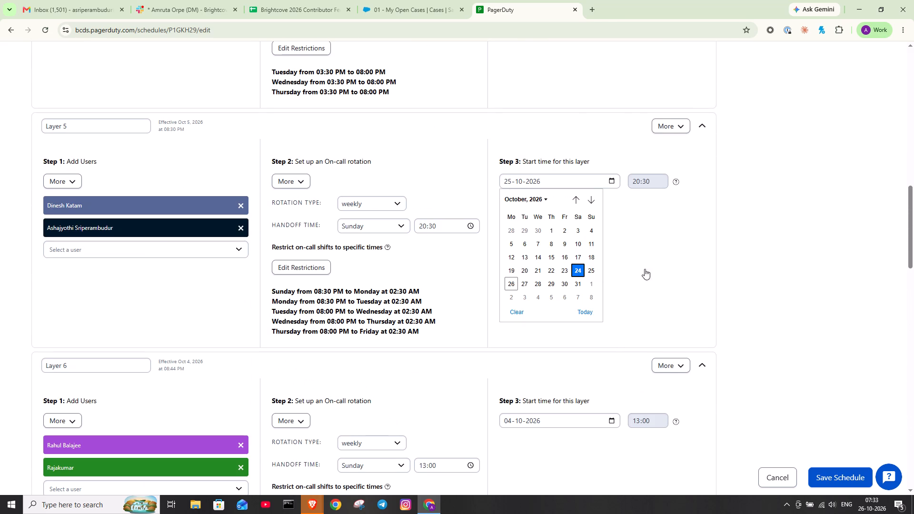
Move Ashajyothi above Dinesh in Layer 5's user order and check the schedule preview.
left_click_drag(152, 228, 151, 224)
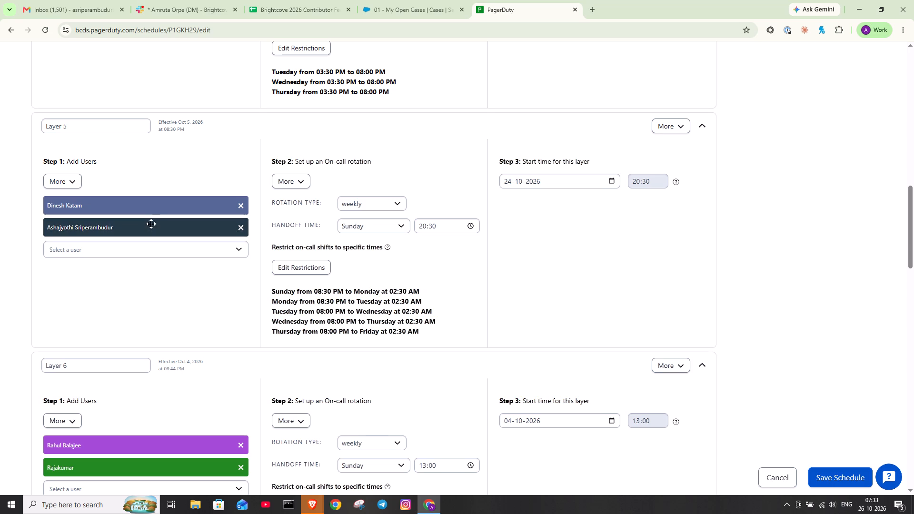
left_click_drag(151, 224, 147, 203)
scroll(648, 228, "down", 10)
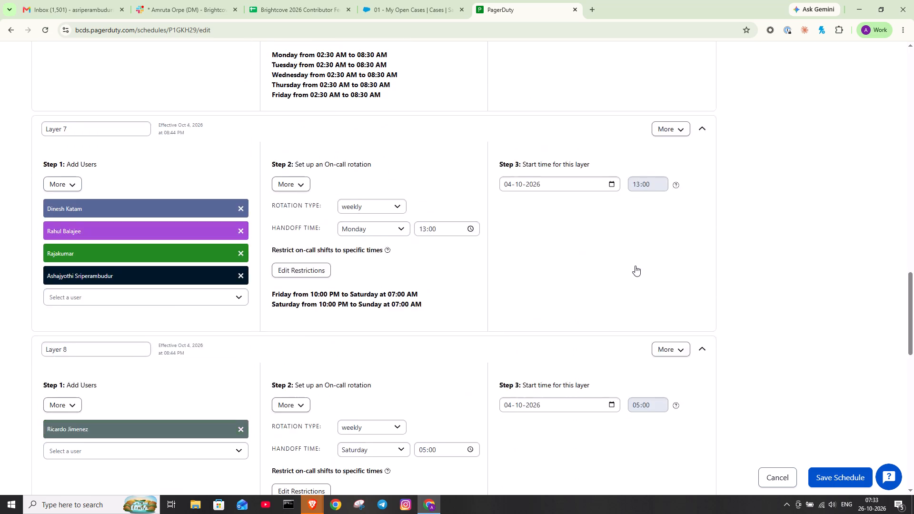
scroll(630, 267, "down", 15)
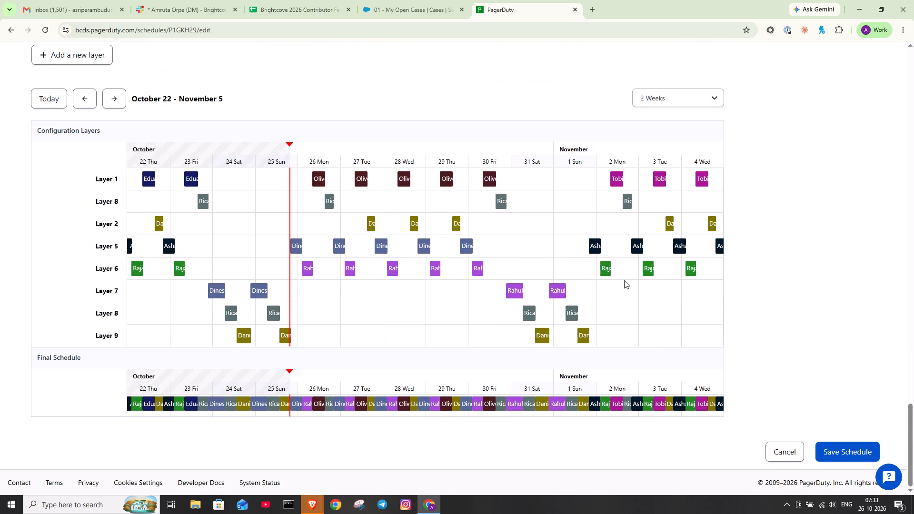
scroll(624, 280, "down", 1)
Set Layer 5's start date to 25-10-2026 and check the October 22 - November 5 schedule preview.
scroll(624, 280, "up", 18)
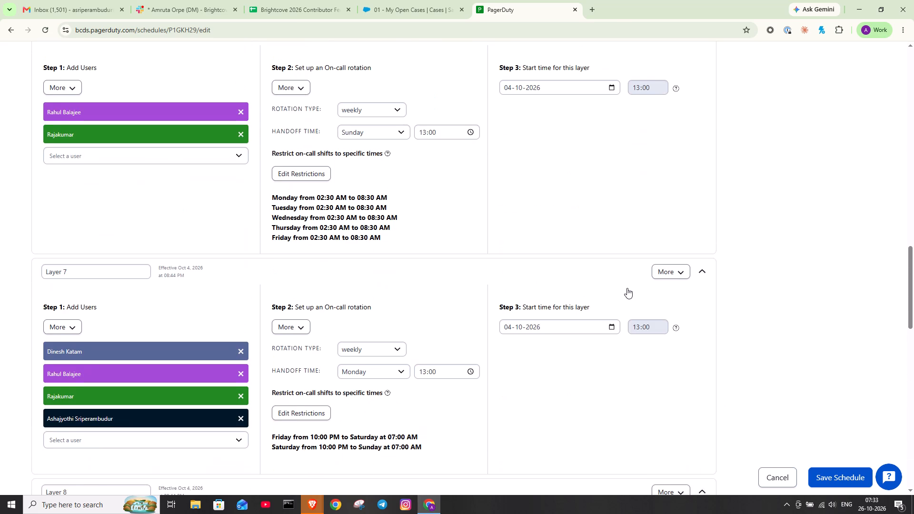
scroll(627, 288, "up", 8)
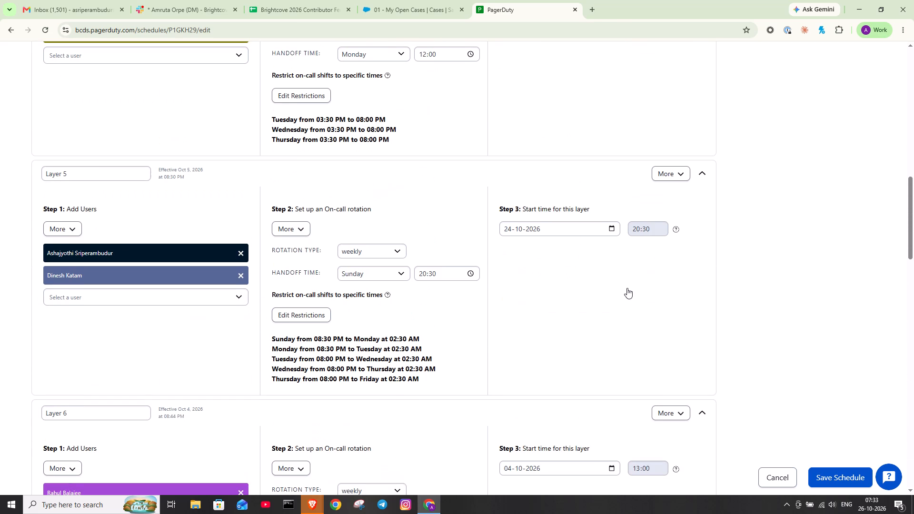
left_click(611, 230)
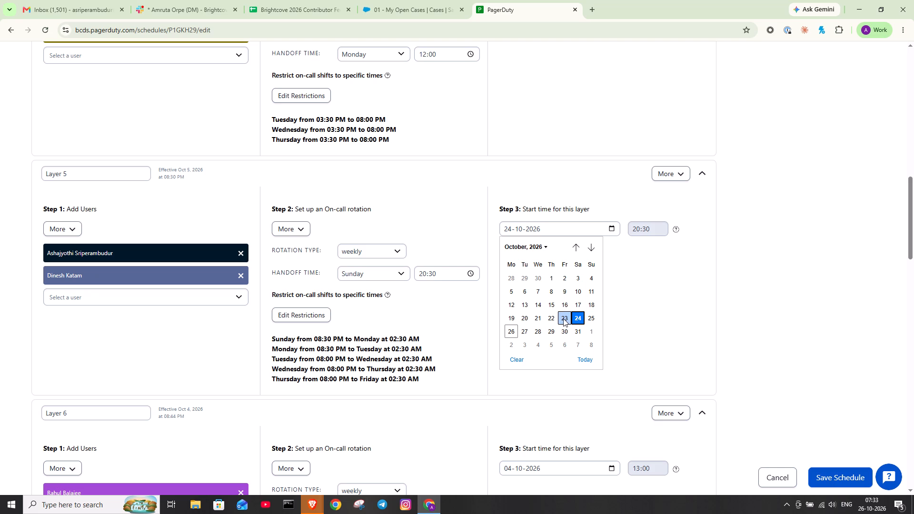
left_click(590, 321)
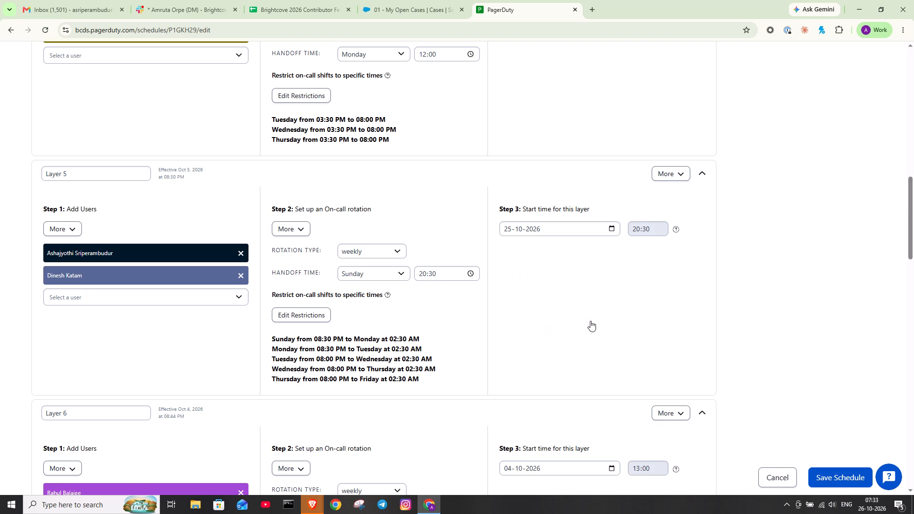
scroll(616, 353, "down", 7)
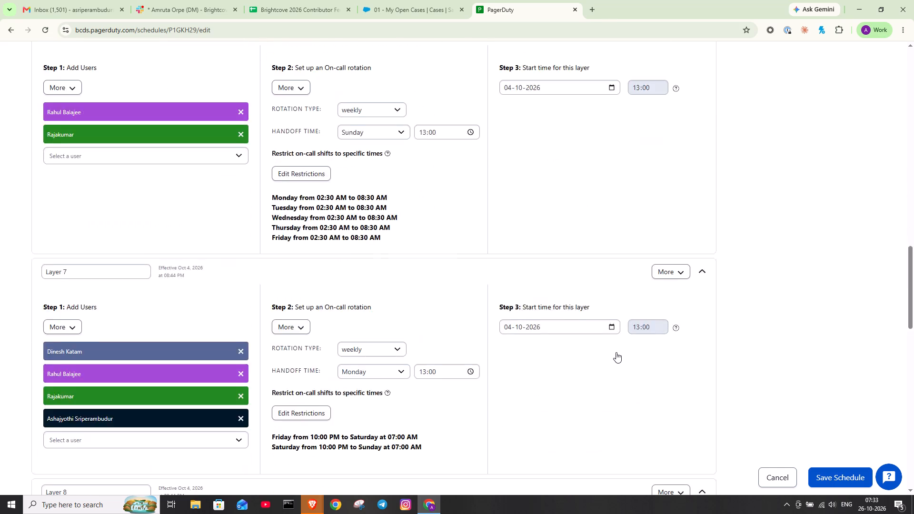
scroll(616, 352, "down", 20)
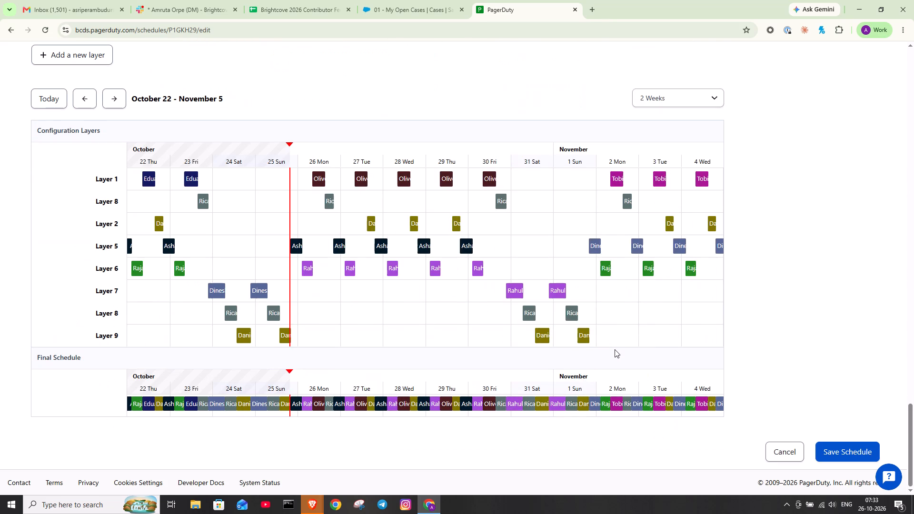
Review the layer settings of the Live-NOC schedule and save the schedule.
scroll(615, 349, "up", 10)
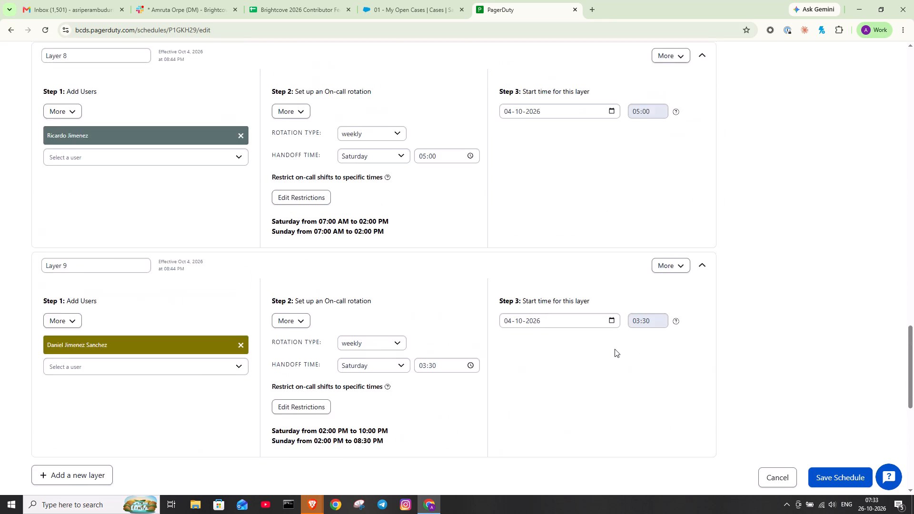
scroll(615, 349, "up", 20)
scroll(613, 337, "up", 5)
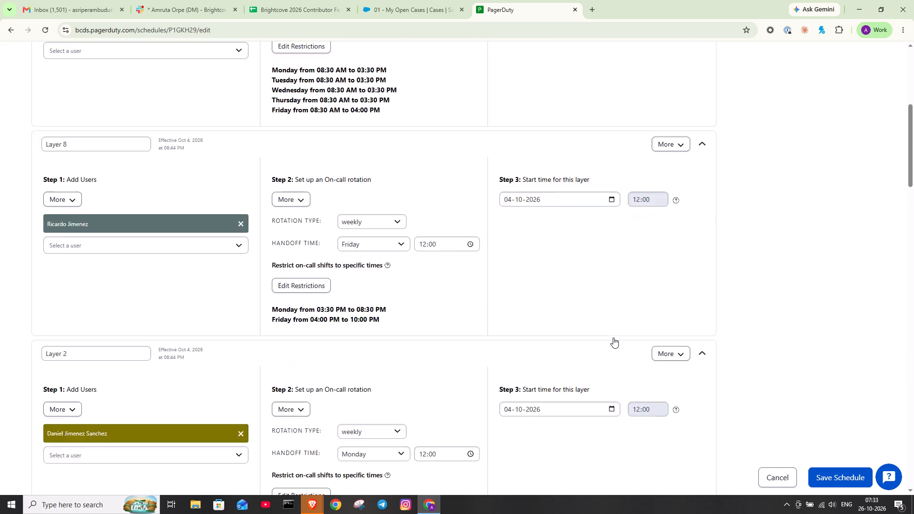
scroll(613, 337, "up", 15)
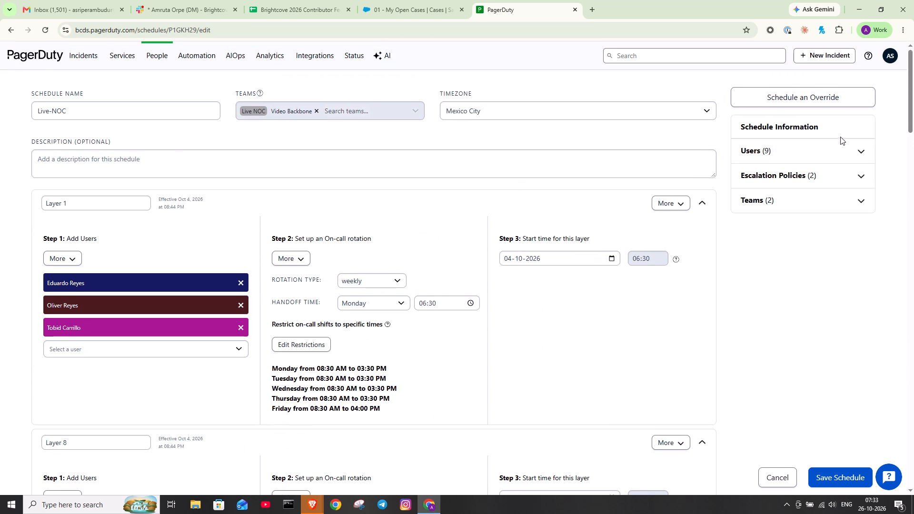
scroll(787, 306, "down", 20)
scroll(787, 306, "down", 8)
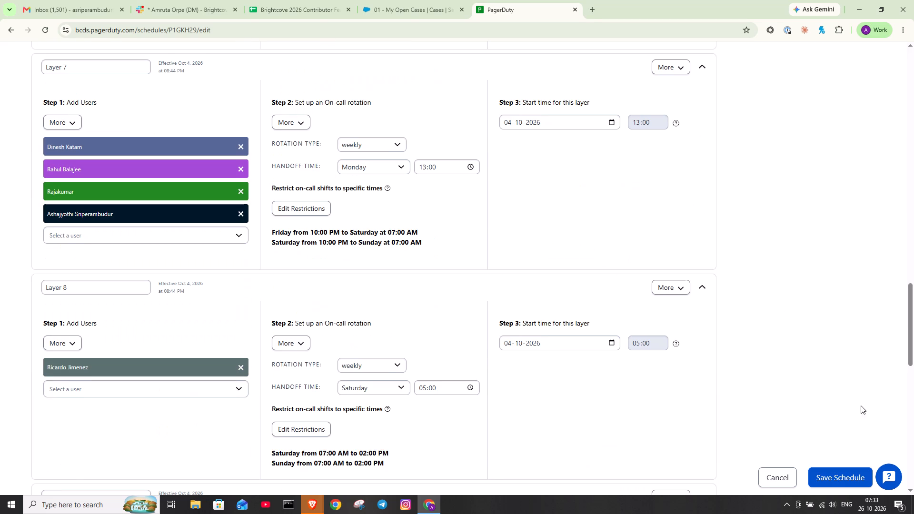
left_click(853, 472)
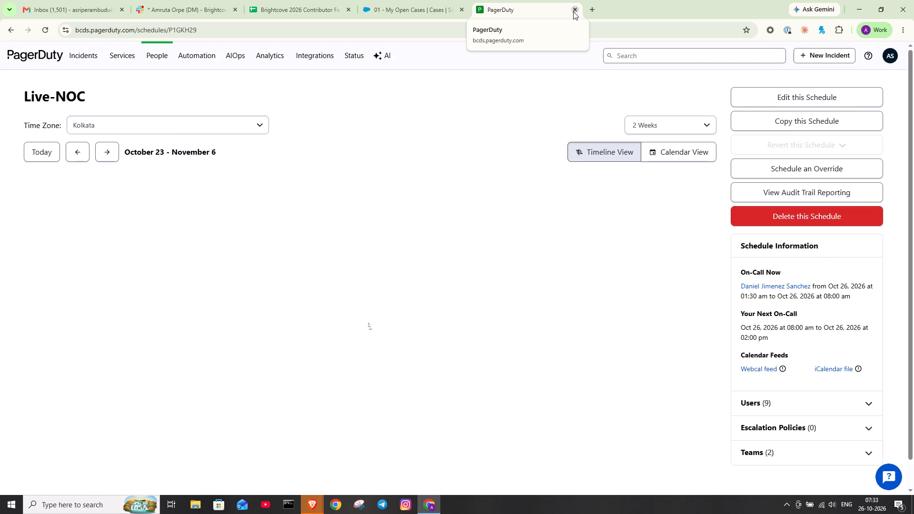
Check the saved Live-NOC timeline for October 23 - November 6 and close the PagerDuty page.
scroll(567, 250, "down", 3)
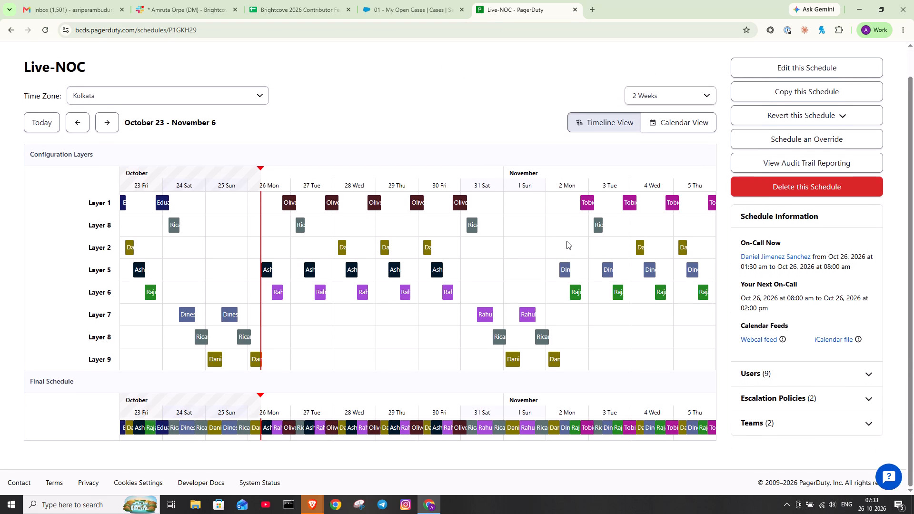
scroll(566, 241, "down", 5)
left_click(571, 9)
left_click(575, 9)
Switch to the Brightcove 2026 Contributor Feedback spreadsheet and open Rahul's sheet.
left_click(299, 0)
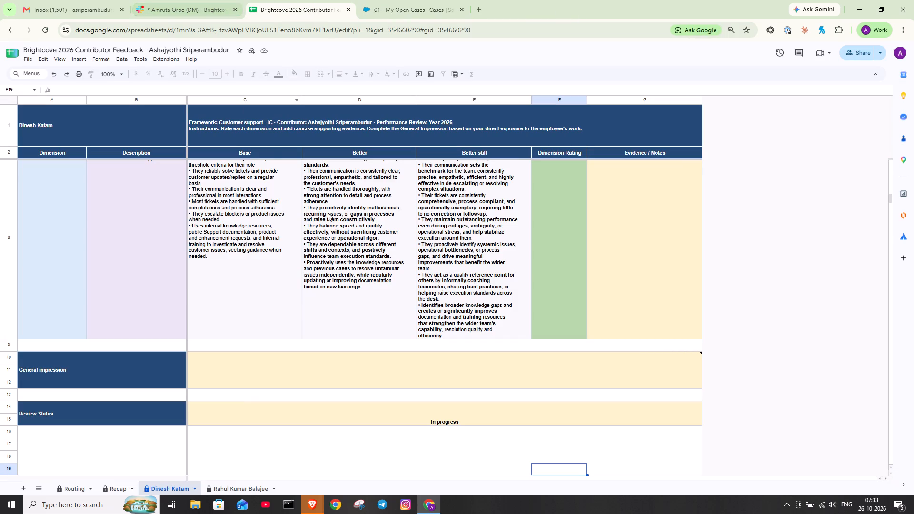
scroll(258, 389, "right", 1)
left_click(239, 493)
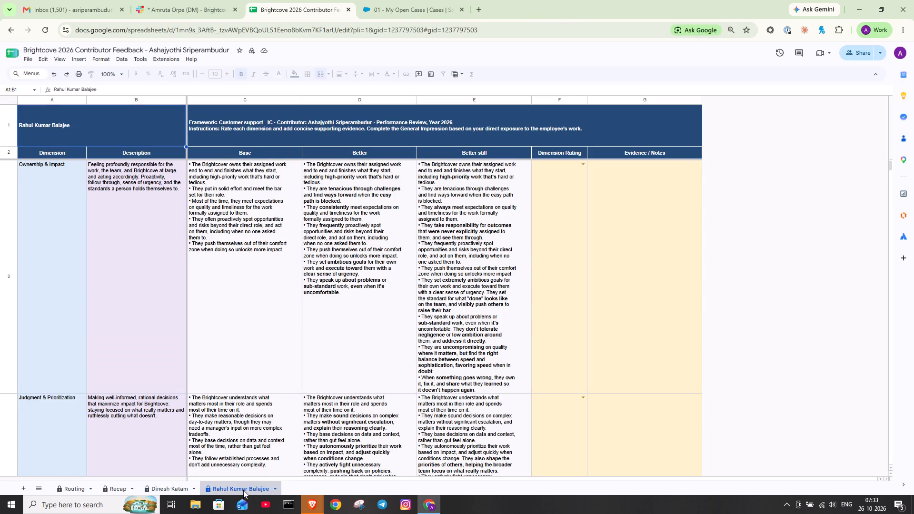
Examine the rating dimensions and their criteria in Rahul's sheet, from Ownership & Impact to Performance based on TS KPI matrix.
scroll(571, 377, "down", 12)
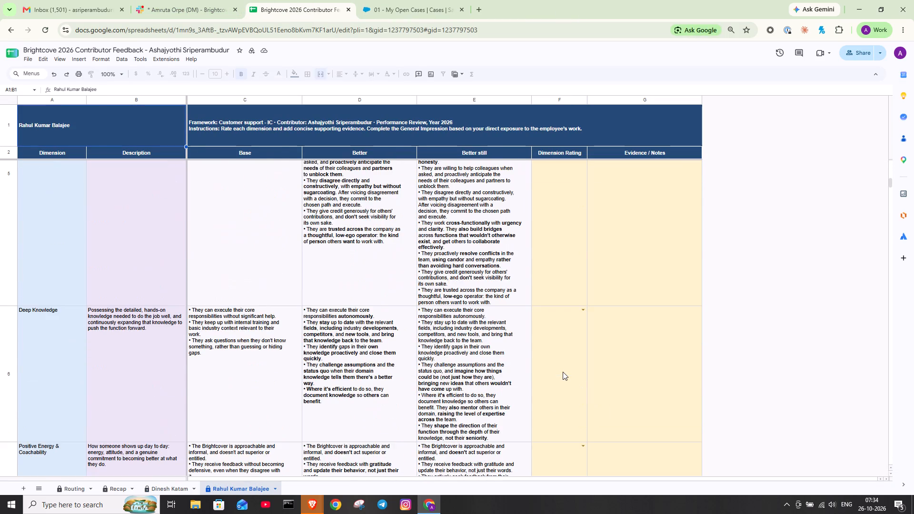
scroll(563, 372, "down", 8)
scroll(563, 372, "up", 7)
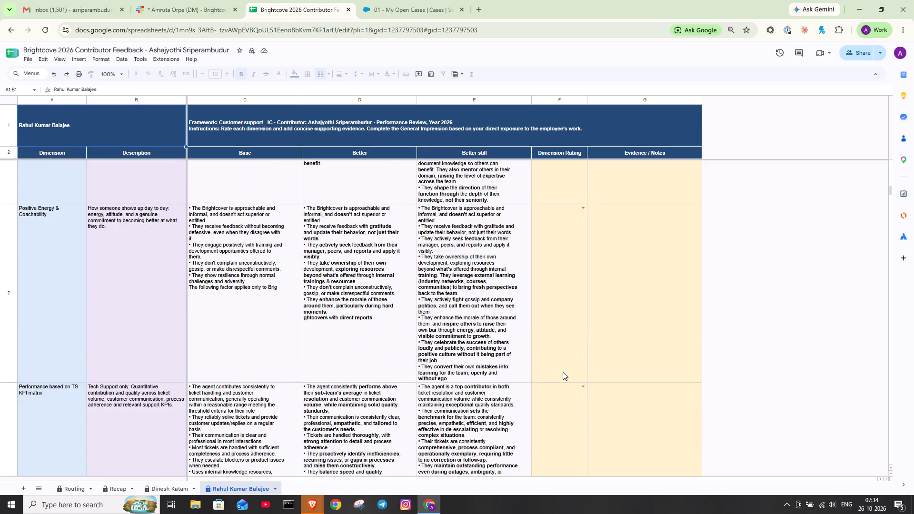
scroll(564, 370, "up", 20)
scroll(564, 370, "up", 1)
middle_click(564, 370)
scroll(564, 370, "up", 3)
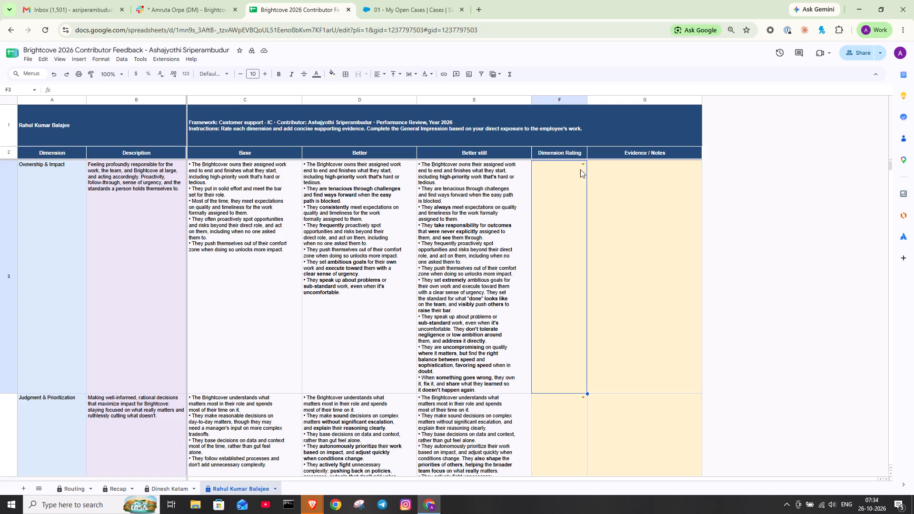
Rate both Ownership & Impact and Judgment & Prioritization as Better still in Rahul's sheet.
left_click(580, 163)
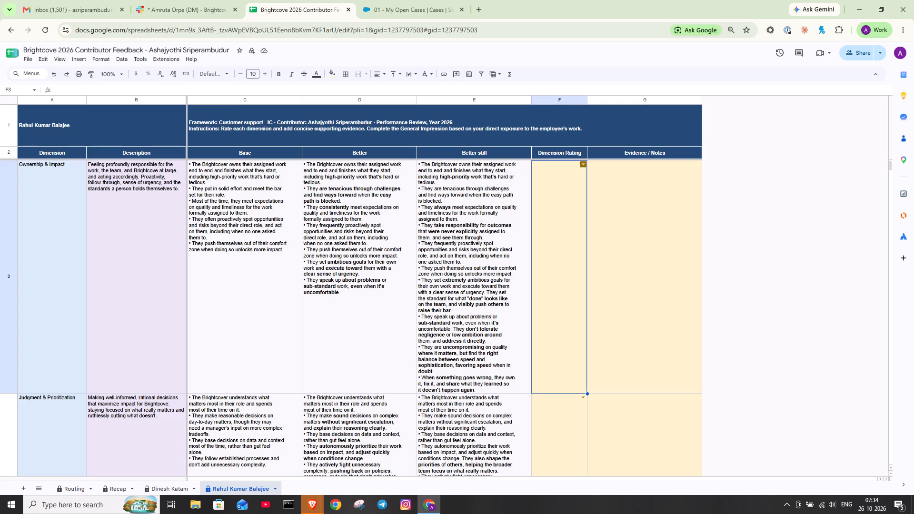
left_click(571, 431)
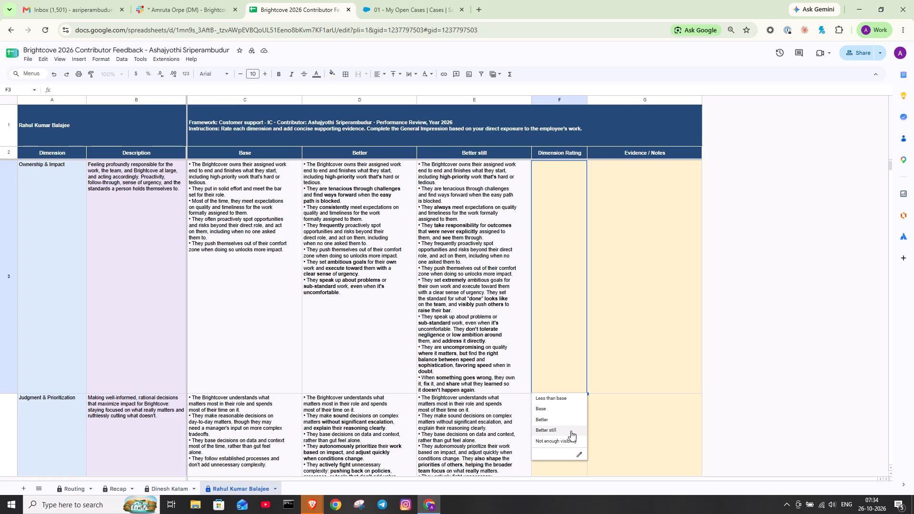
scroll(655, 249, "down", 3)
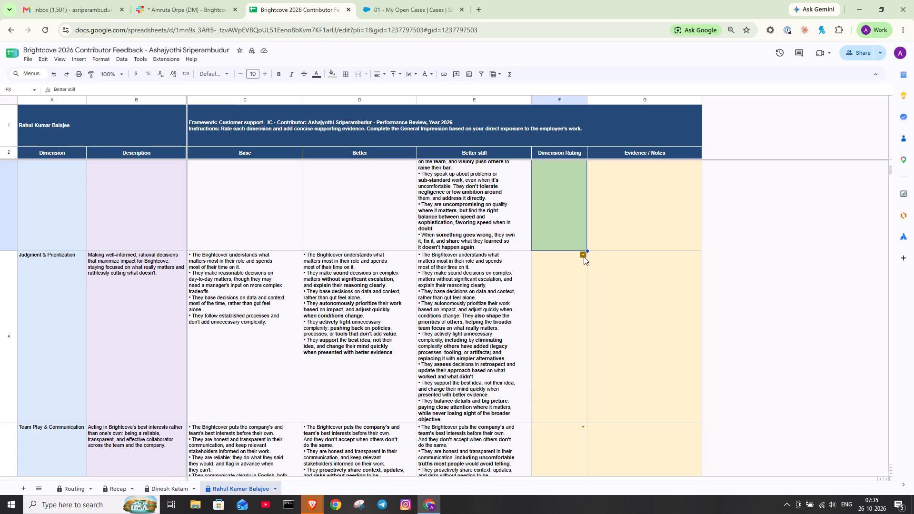
left_click(584, 257)
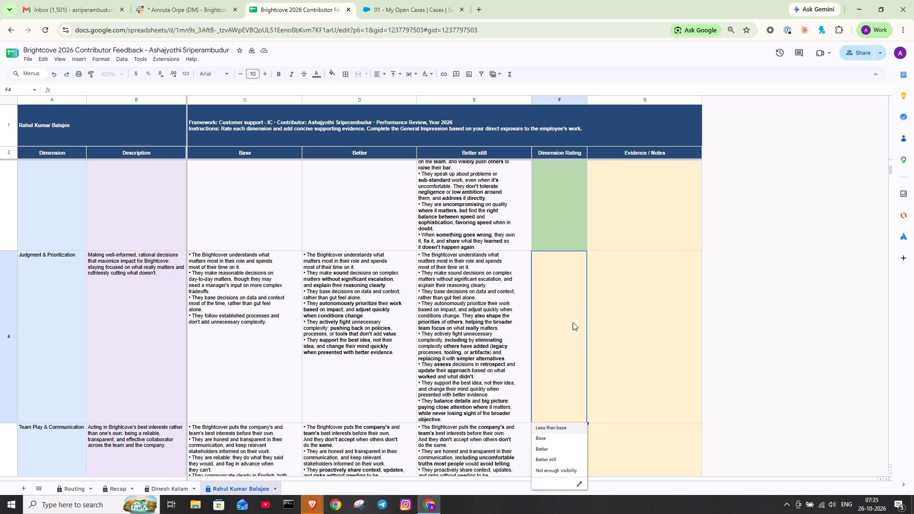
left_click(564, 459)
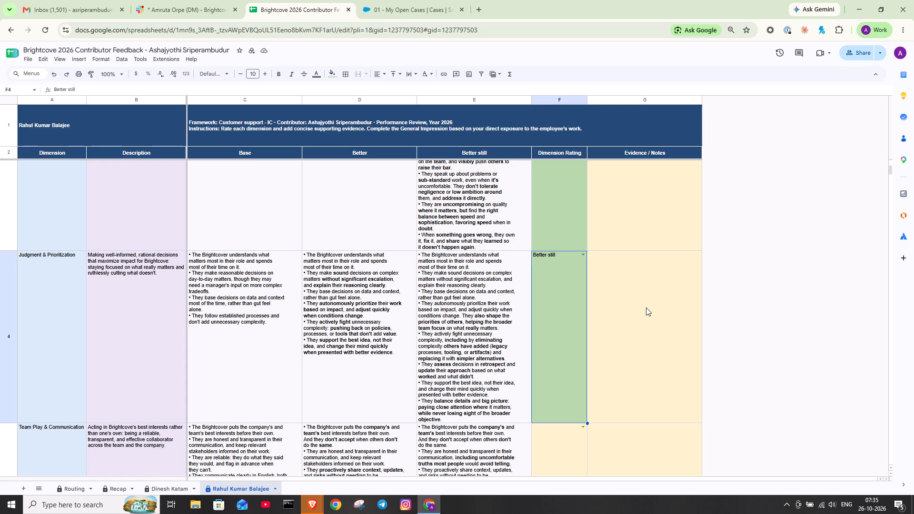
Read through the criteria of the unrated dimensions in Rahul's sheet and recheck the Ownership & Impact and Judgment & Prioritization ratings.
scroll(646, 310, "down", 3)
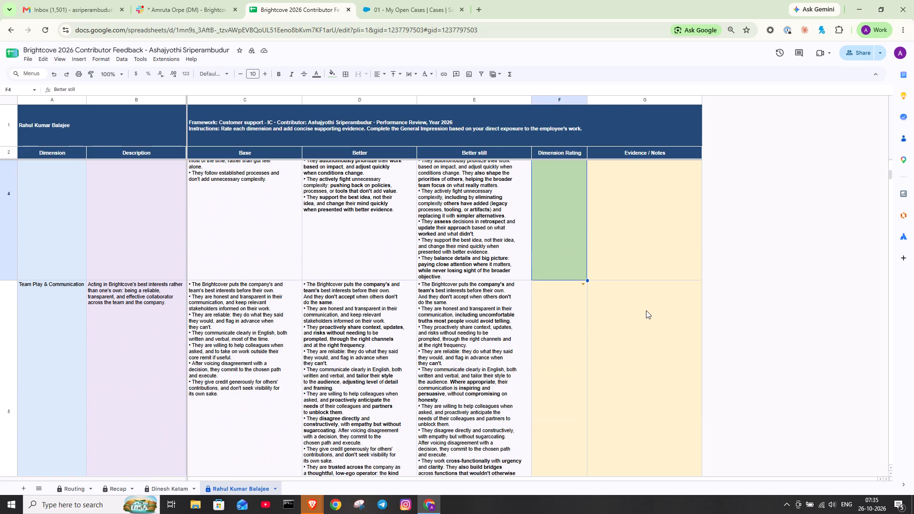
scroll(646, 310, "down", 1)
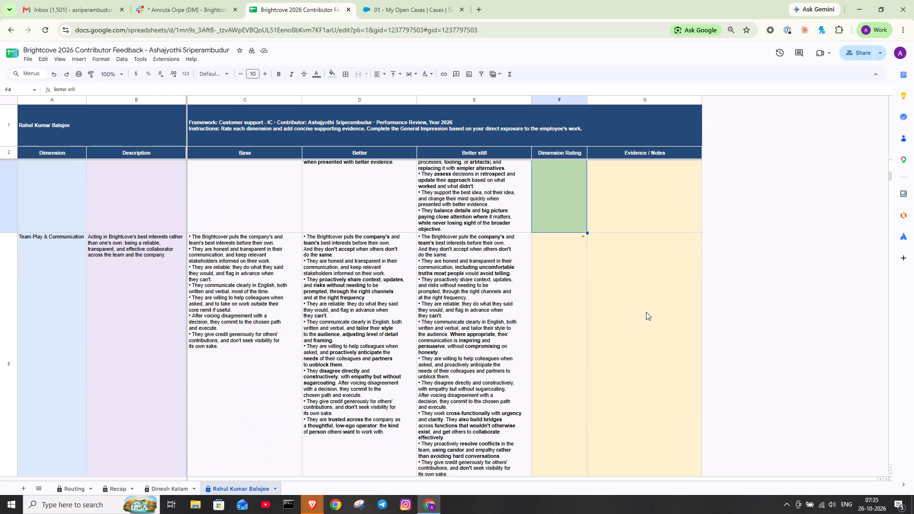
scroll(590, 333, "down", 2)
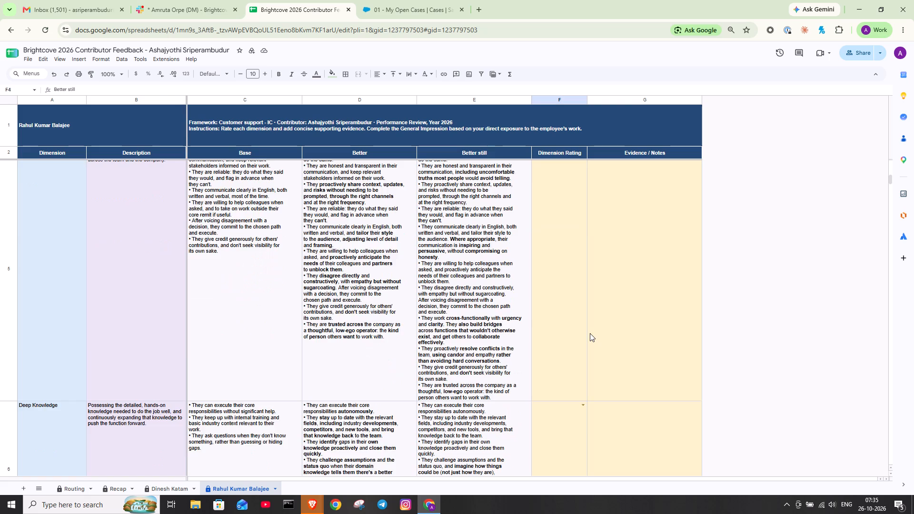
scroll(590, 333, "down", 5)
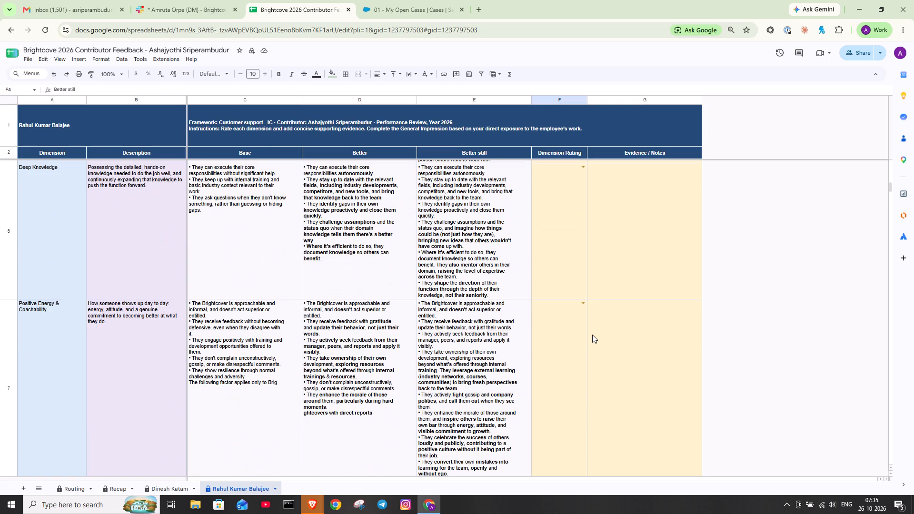
scroll(592, 335, "down", 4)
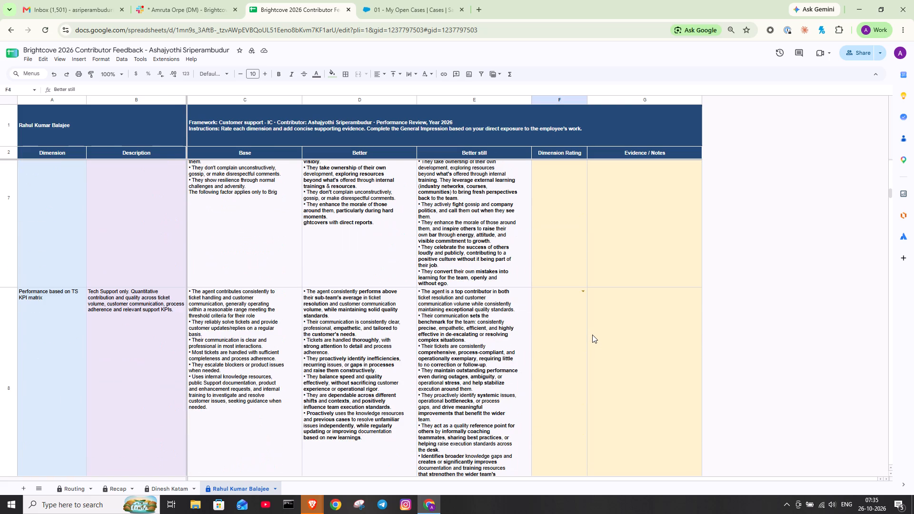
scroll(592, 335, "down", 1)
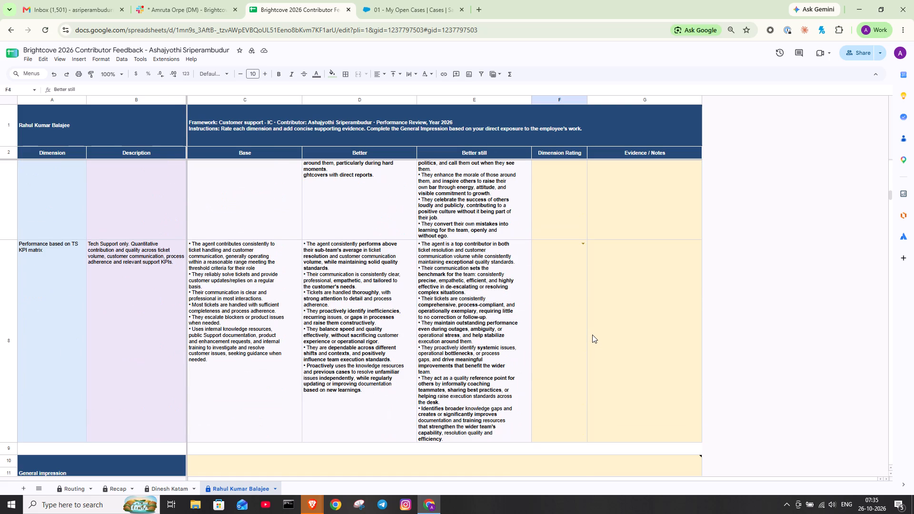
scroll(592, 338, "down", 1)
scroll(584, 362, "up", 3)
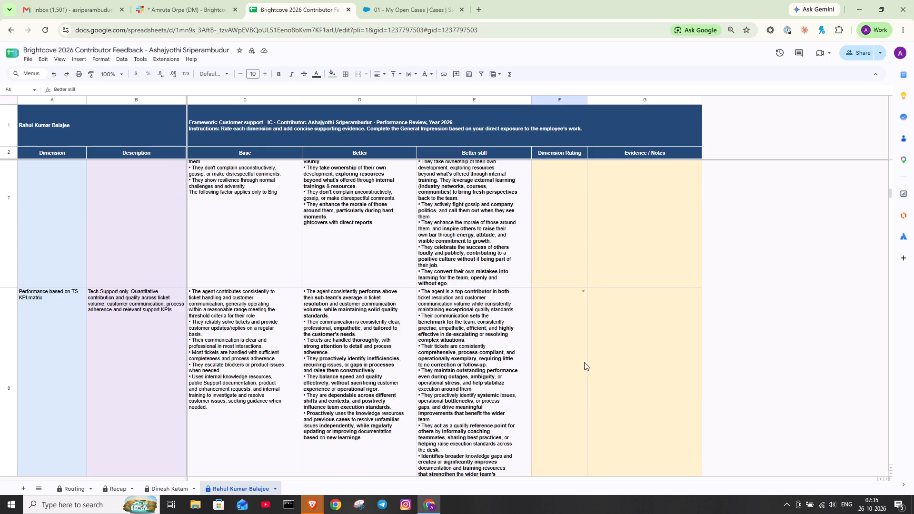
scroll(584, 362, "up", 9)
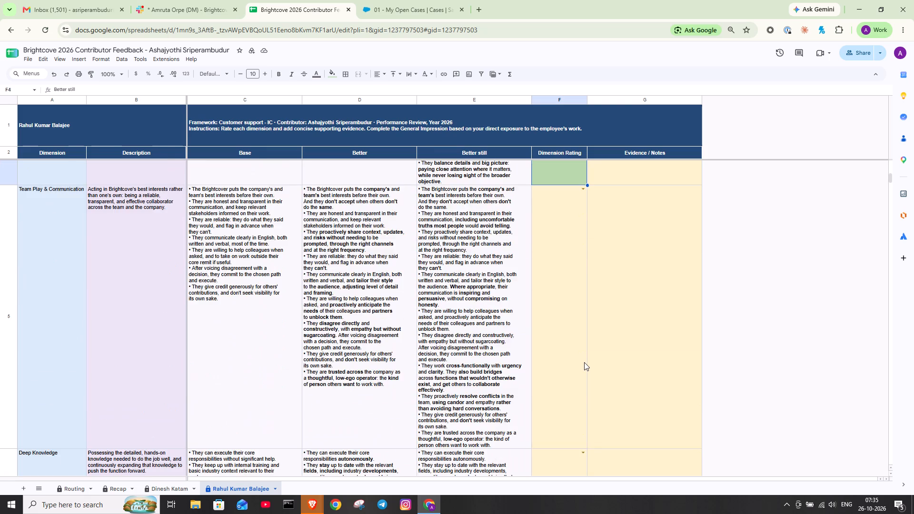
scroll(584, 362, "up", 11)
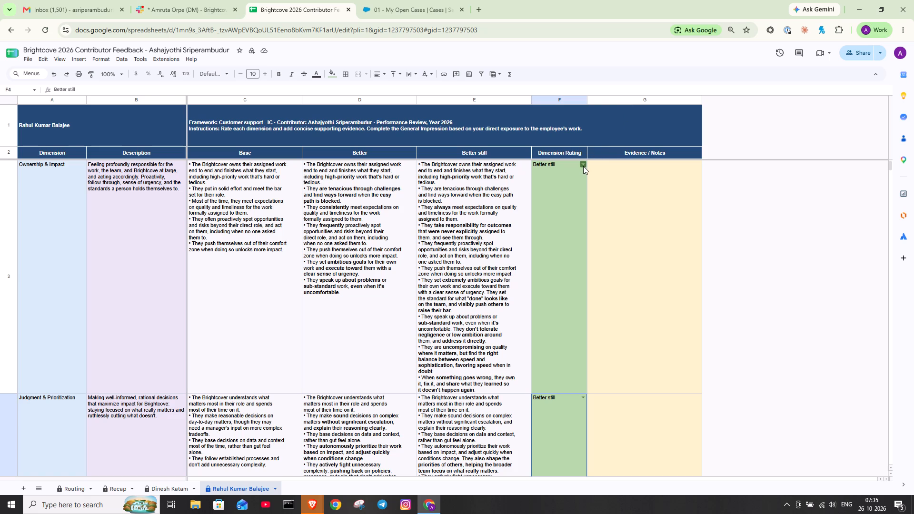
Review the Team Play & Communication criteria in Rahul's sheet and rate that dimension as Better still.
scroll(786, 257, "down", 3)
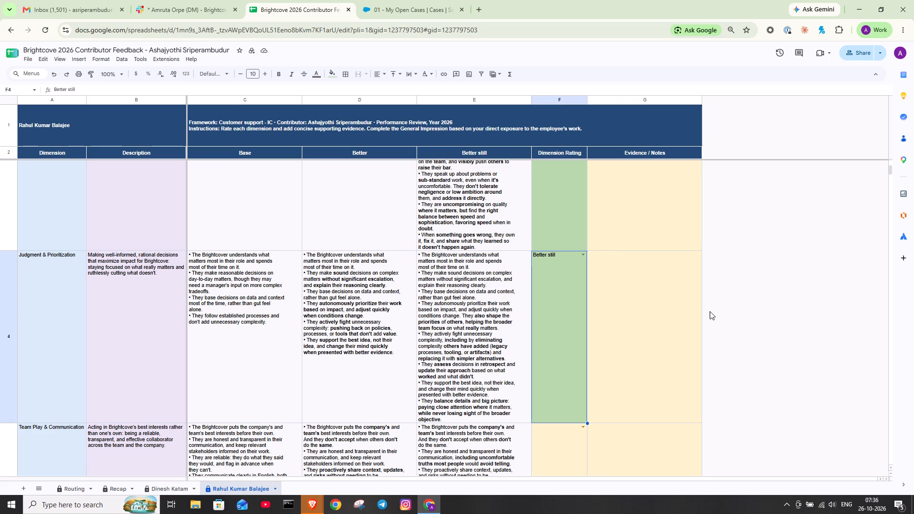
scroll(690, 305, "down", 1)
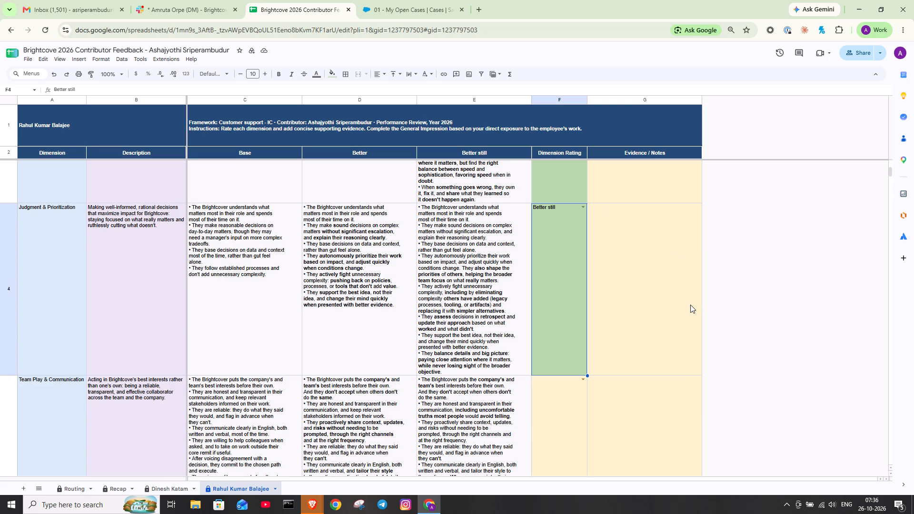
scroll(690, 305, "down", 3)
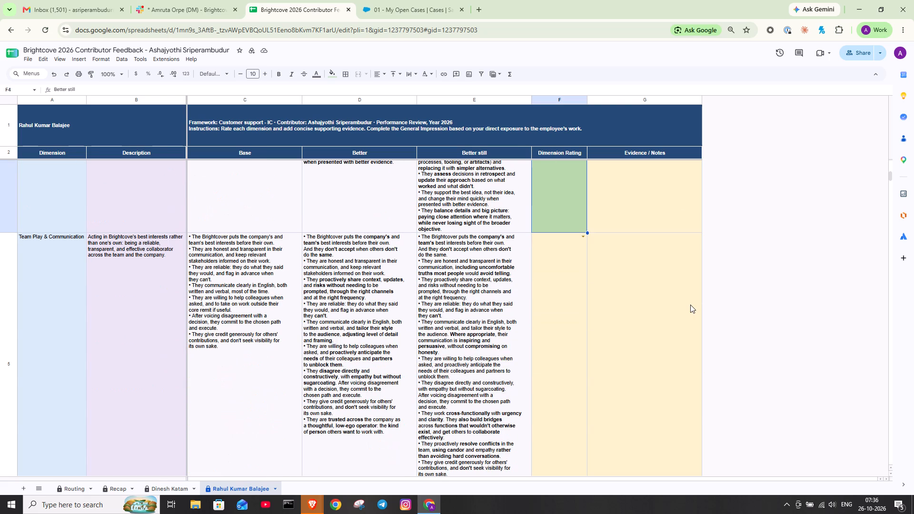
scroll(676, 307, "down", 1)
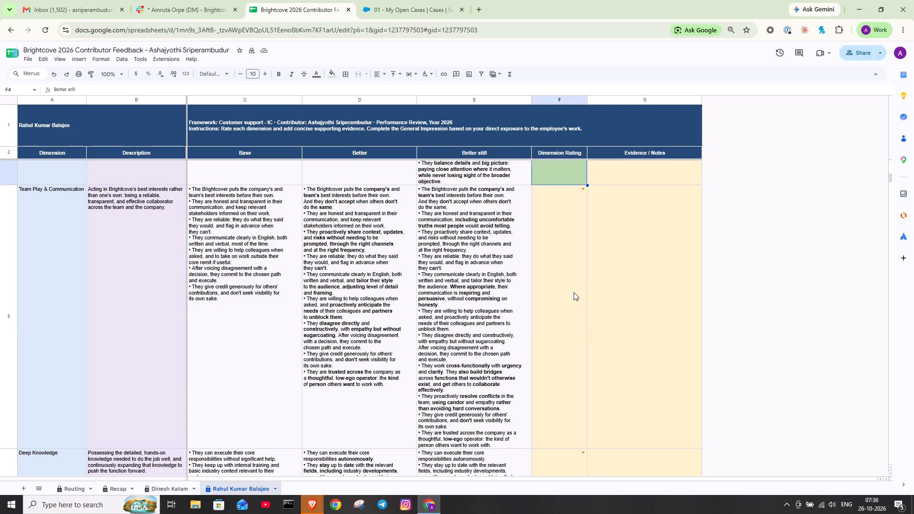
left_click(582, 189)
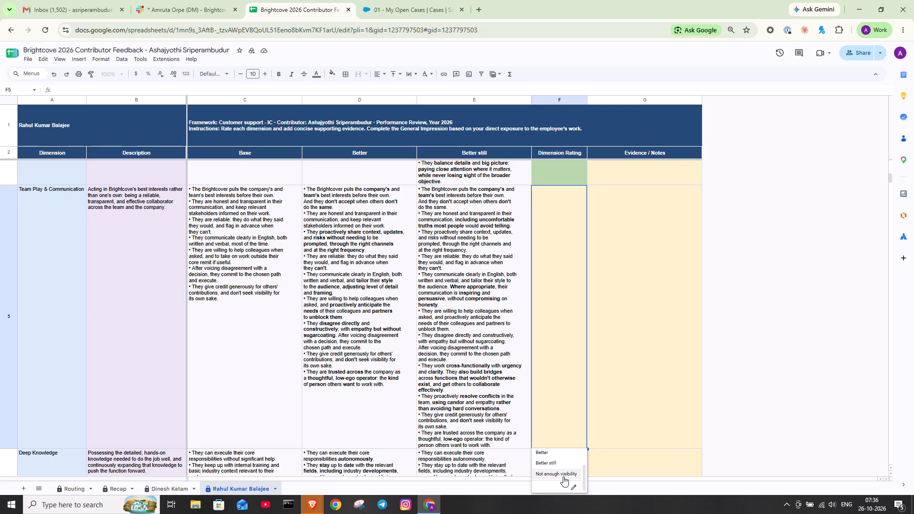
left_click(569, 464)
Rate the Deep Knowledge dimension as Better still in Rahul's sheet.
scroll(685, 276, "down", 3)
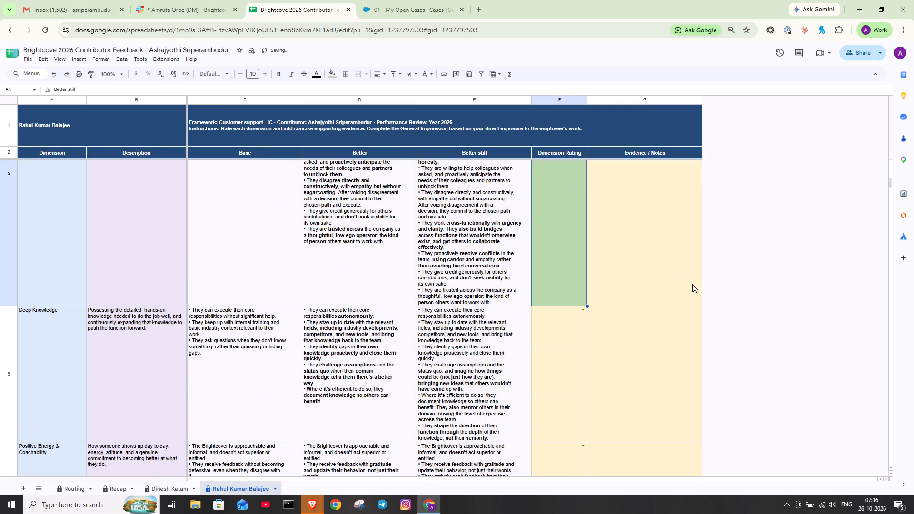
scroll(692, 284, "down", 1)
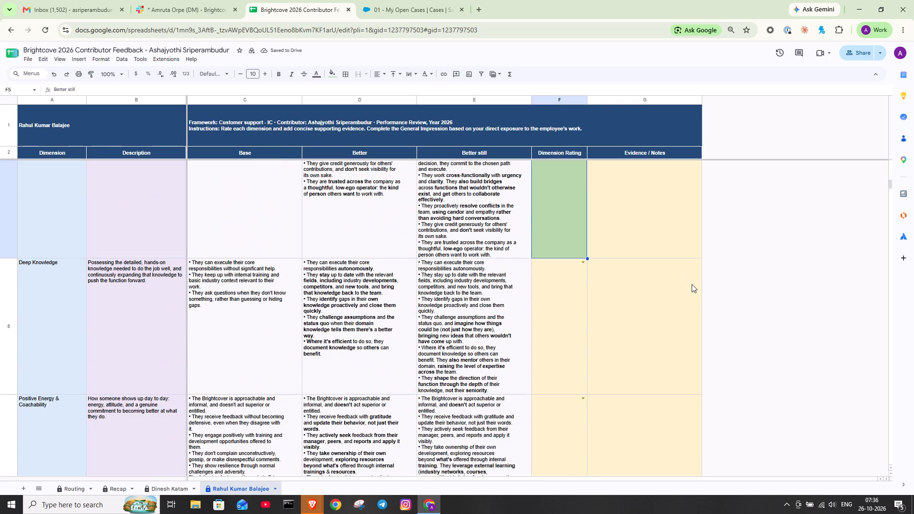
left_click(581, 262)
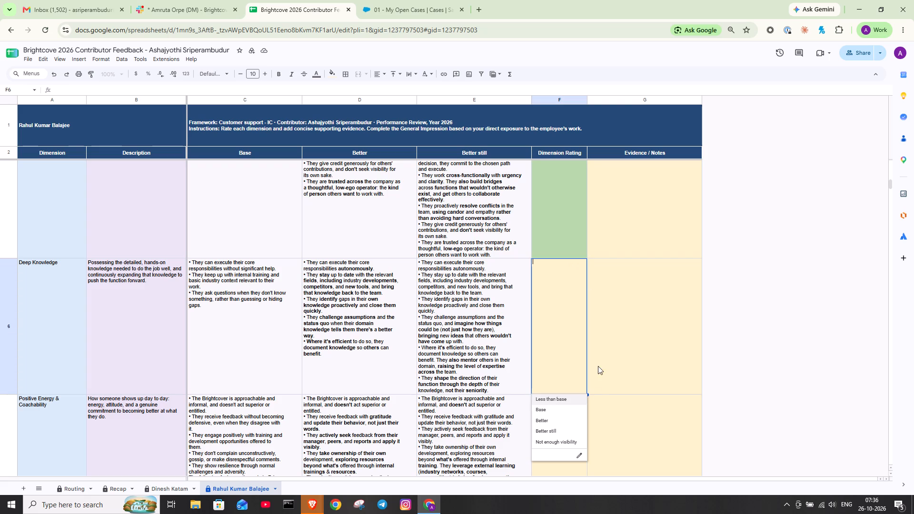
left_click(558, 427)
Rate the Positive Energy & Coachability dimension as Better in Rahul's sheet.
scroll(628, 376, "down", 3)
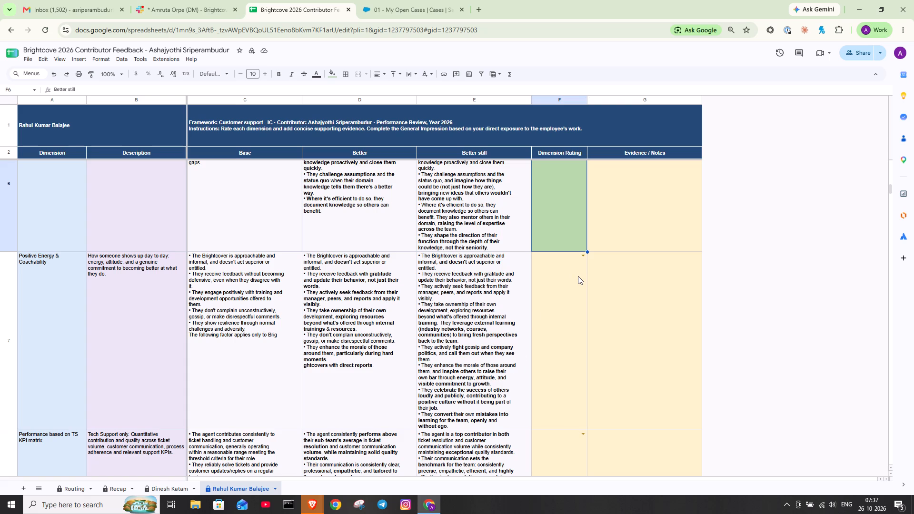
left_click(582, 255)
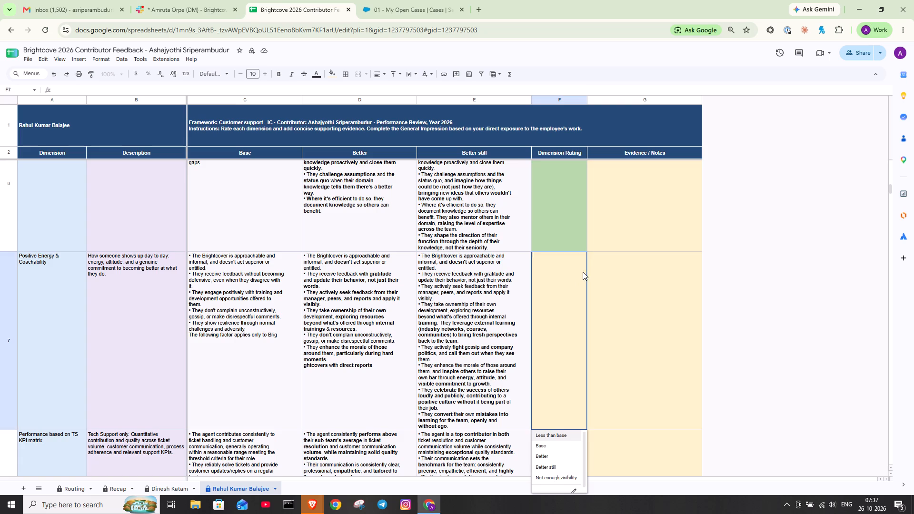
left_click(569, 460)
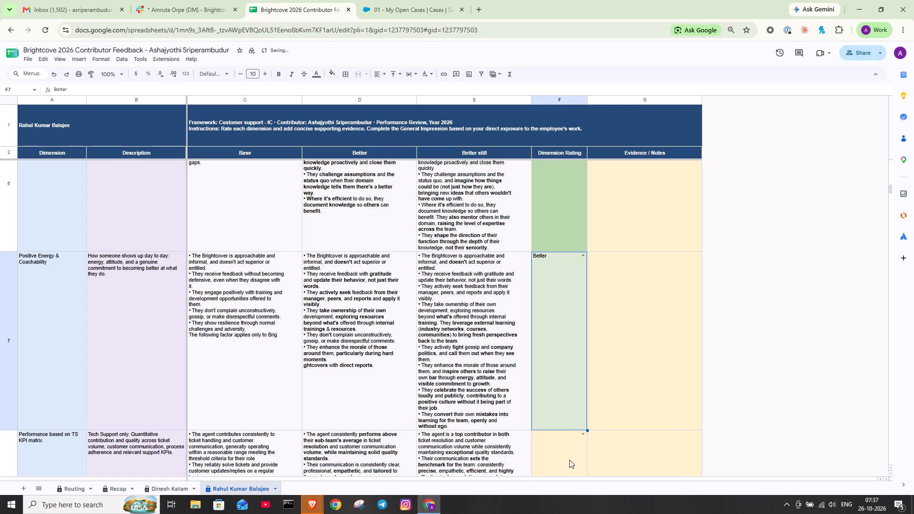
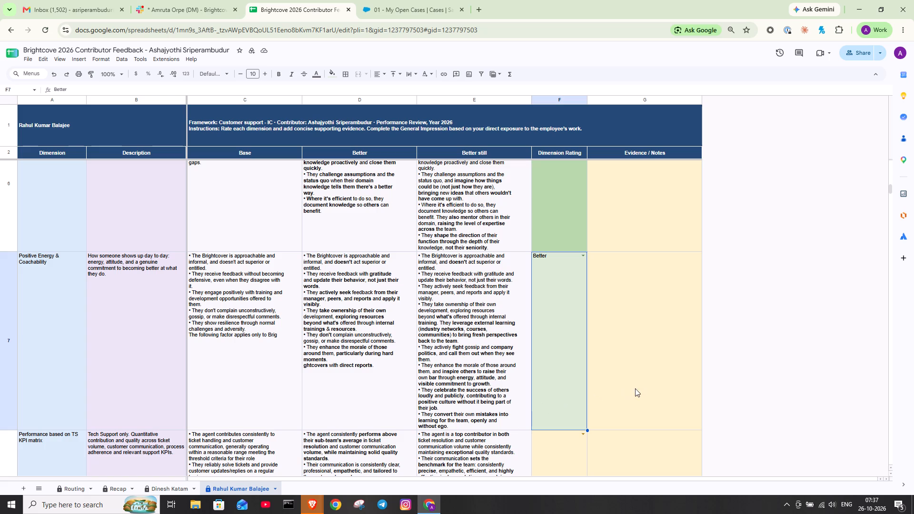
Review the rating criteria of the Performance based on TS KPI matrix dimension in Rahul's sheet.
left_click(663, 392)
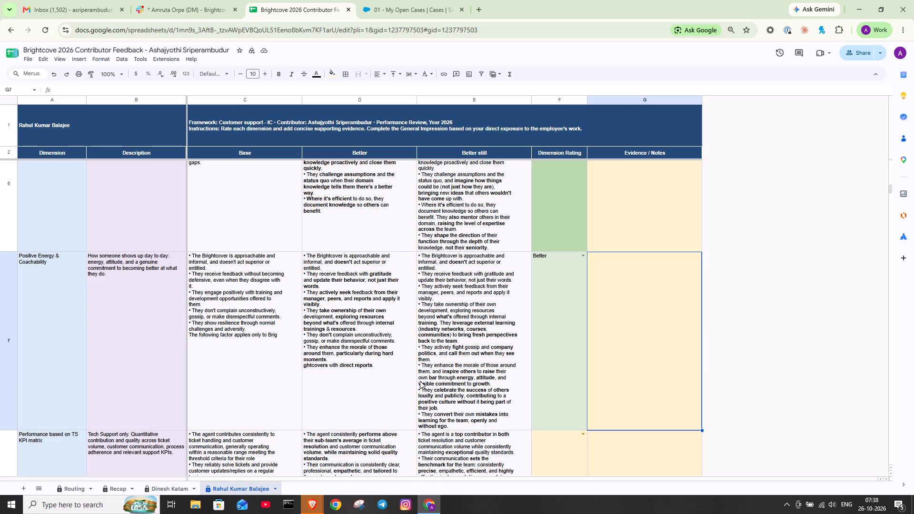
scroll(552, 362, "down", 1)
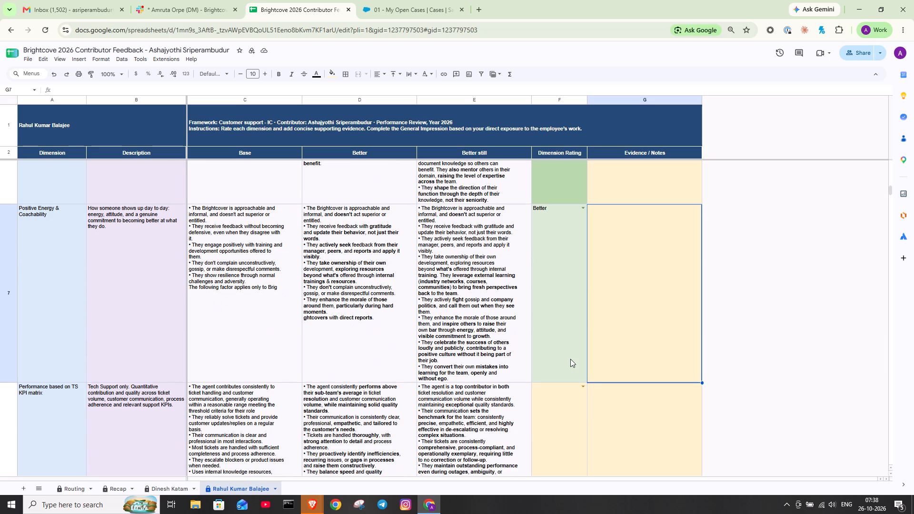
scroll(570, 359, "down", 3)
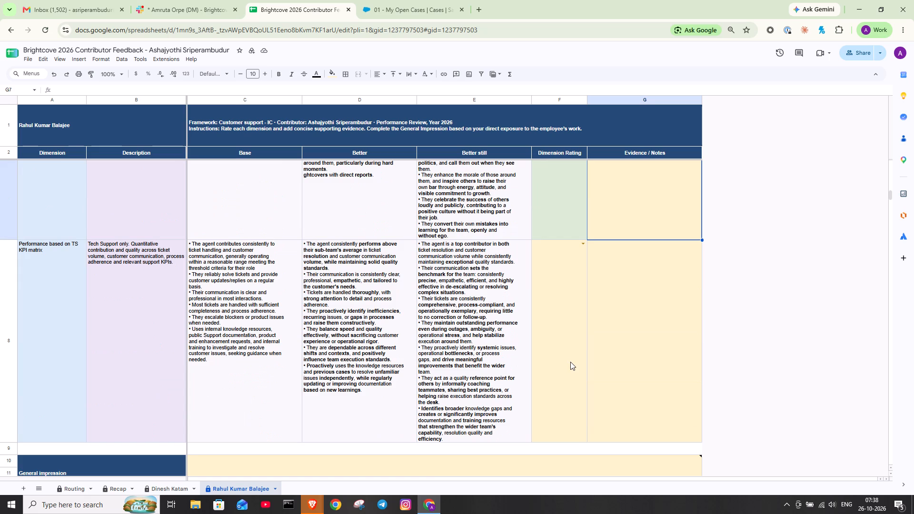
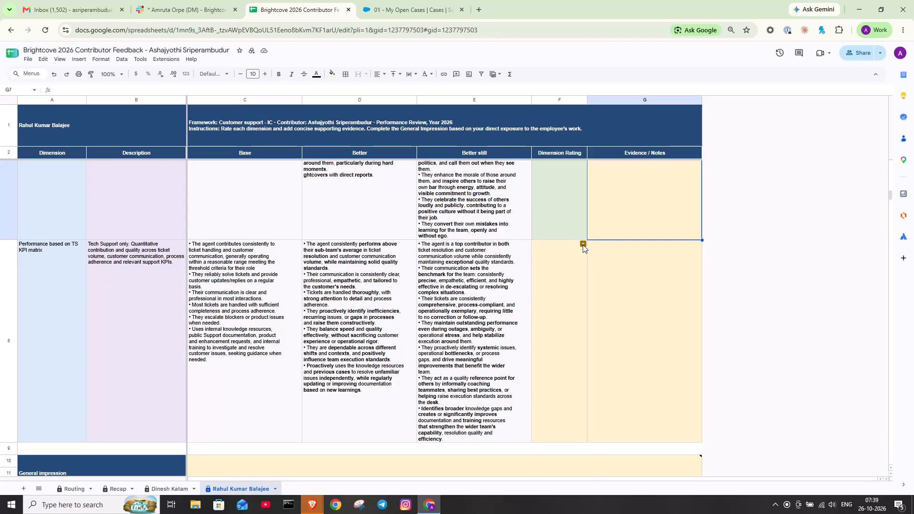
Rate the Performance based on TS KPI matrix dimension as Better still in Rahul's sheet.
left_click(583, 245)
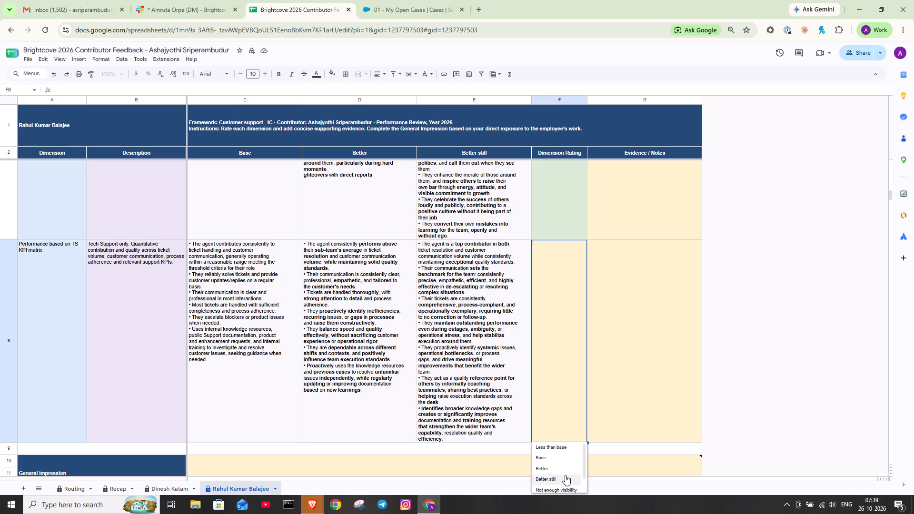
left_click(565, 475)
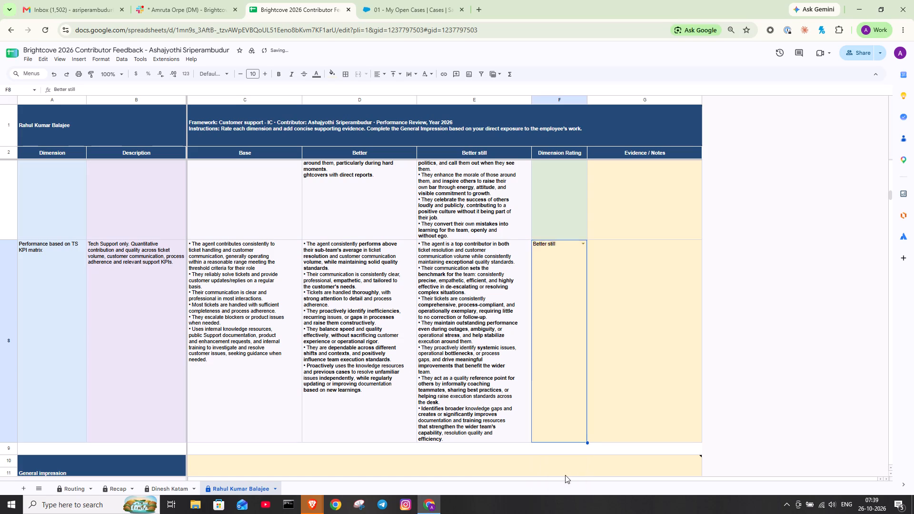
left_click(764, 397)
Review the dimension ratings in Rahul's sheet from Performance based on TS KPI matrix back to Ownership & Impact.
scroll(777, 361, "down", 4)
scroll(777, 361, "up", 3)
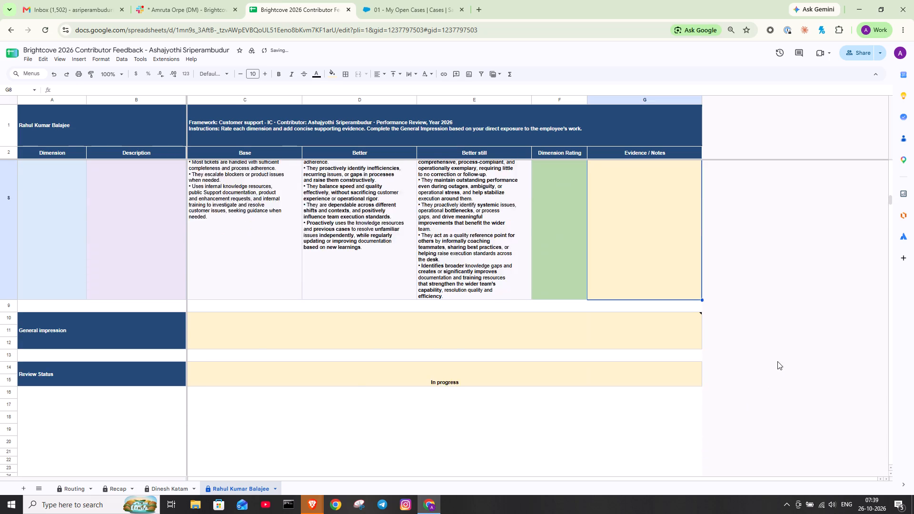
scroll(777, 361, "up", 7)
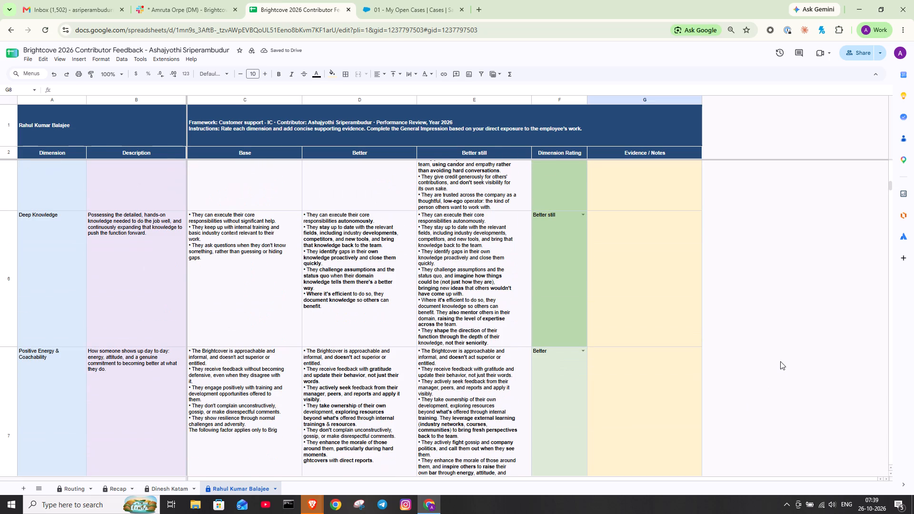
scroll(780, 362, "down", 1)
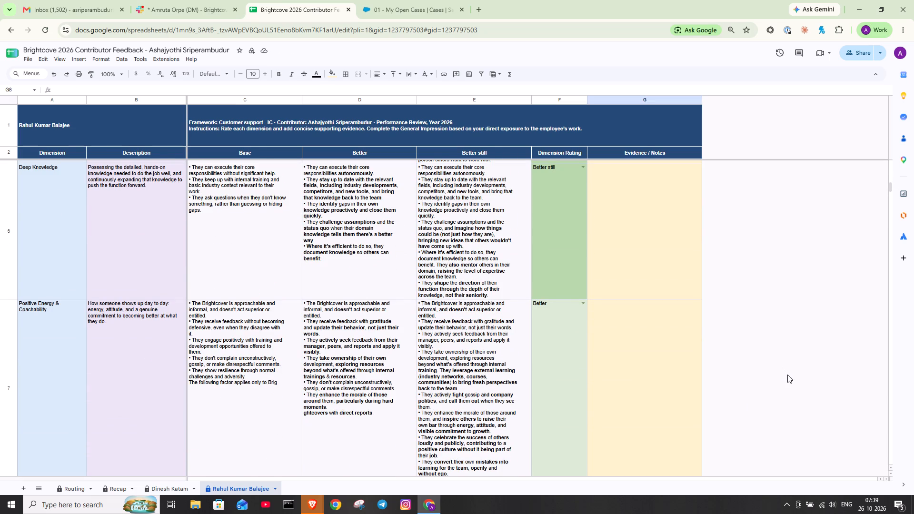
scroll(787, 375, "up", 6)
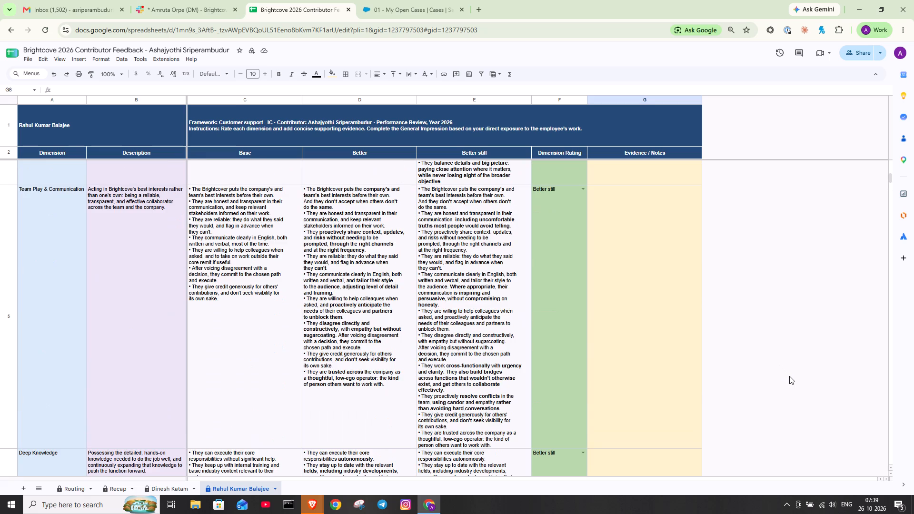
scroll(789, 376, "up", 7)
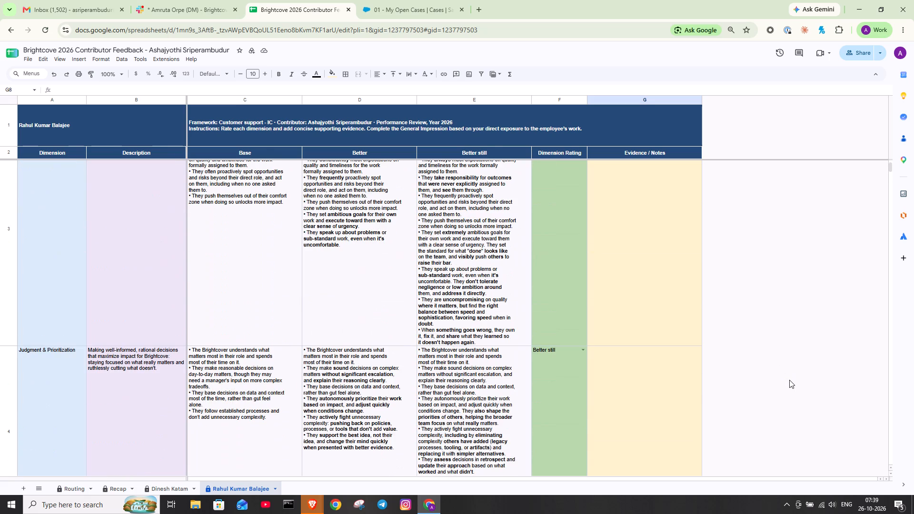
scroll(789, 380, "up", 4)
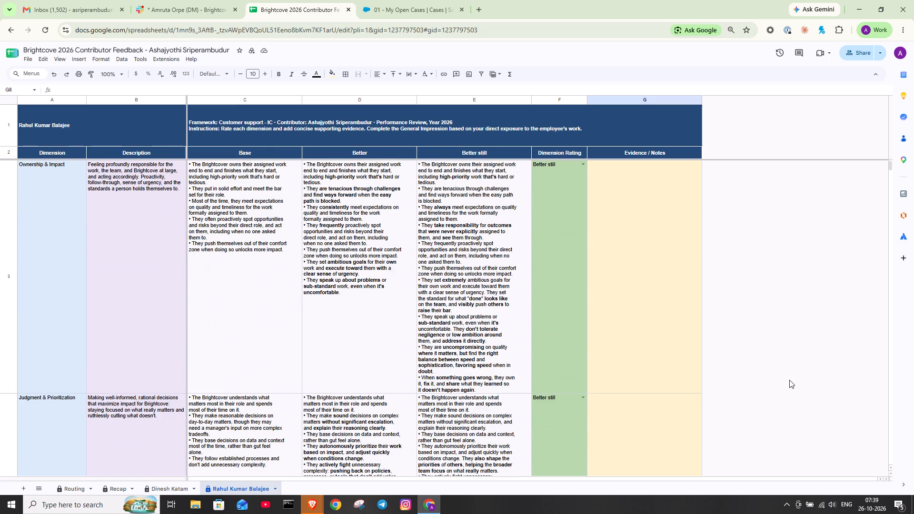
Check Rahul's sheet from Judgment & Prioritization through to the General impression and Review Status sections.
scroll(783, 372, "down", 3)
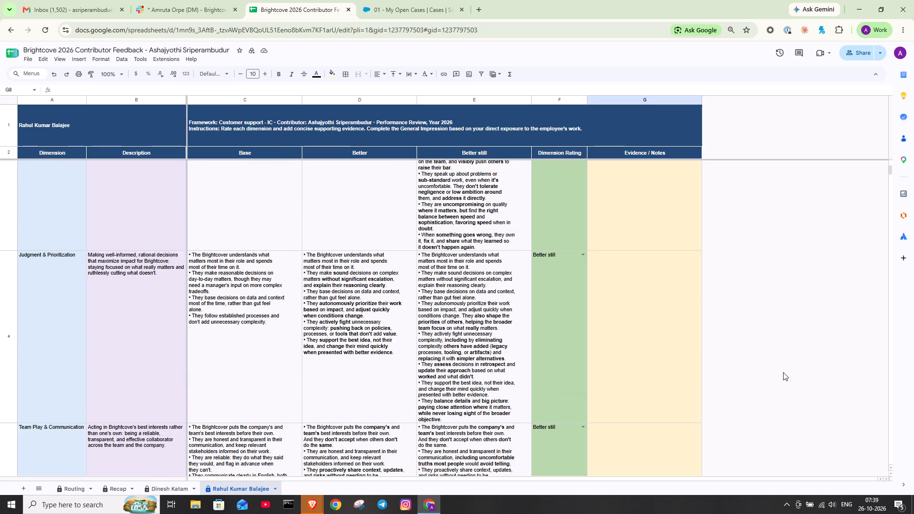
scroll(785, 372, "down", 5)
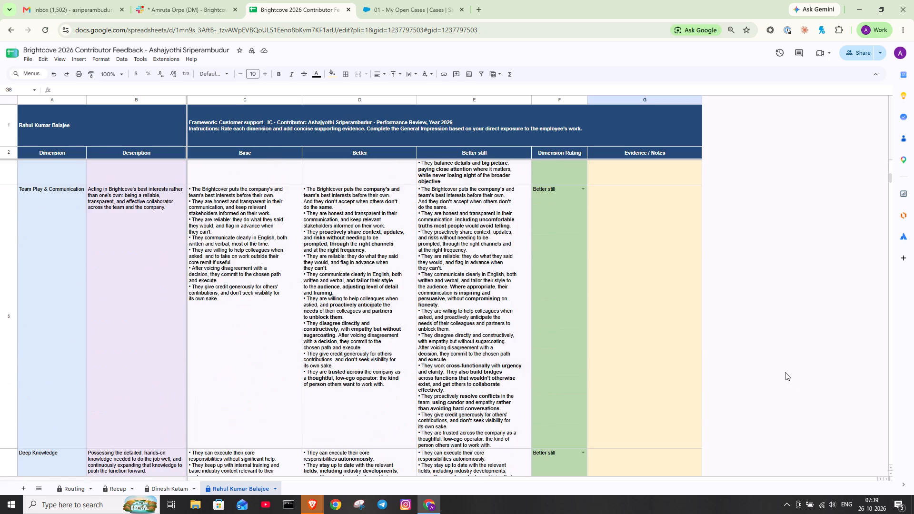
scroll(785, 372, "down", 16)
middle_click(784, 372)
scroll(783, 372, "up", 7)
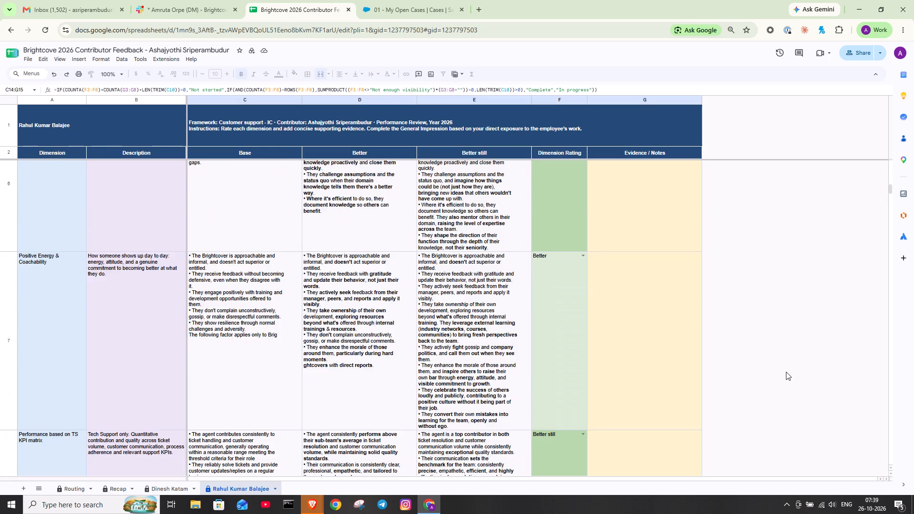
scroll(786, 372, "up", 20)
scroll(786, 372, "up", 4)
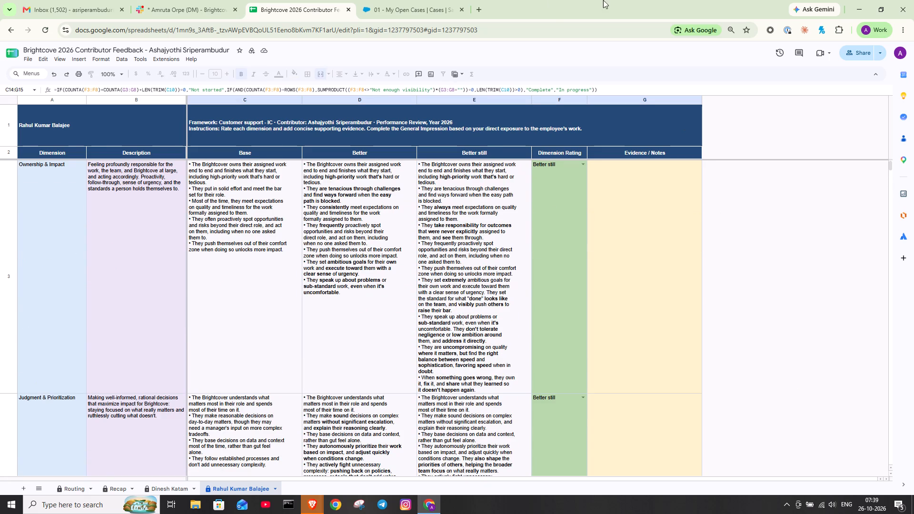
scroll(646, 331, "down", 5)
scroll(674, 323, "down", 19)
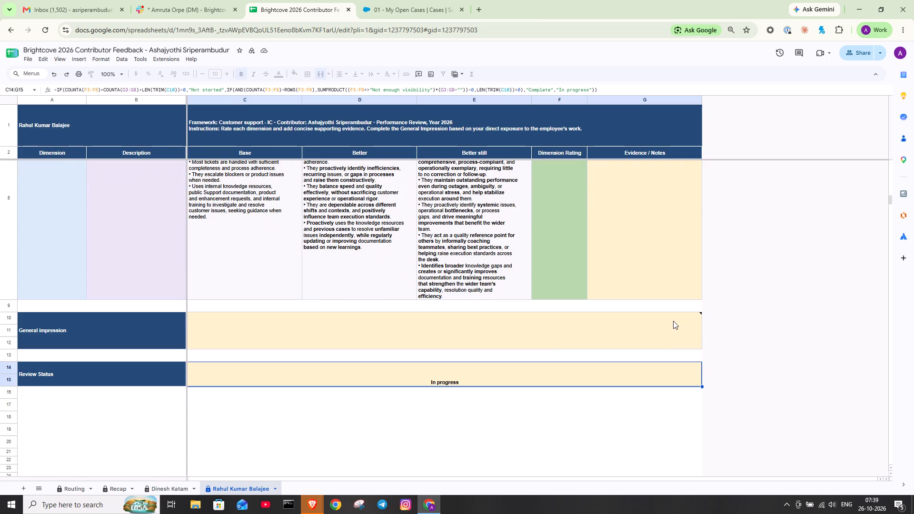
Re-examine the dimension criteria, ratings and Evidence / Notes cells in Rahul's sheet, starting from Ownership & Impact.
scroll(673, 321, "up", 14)
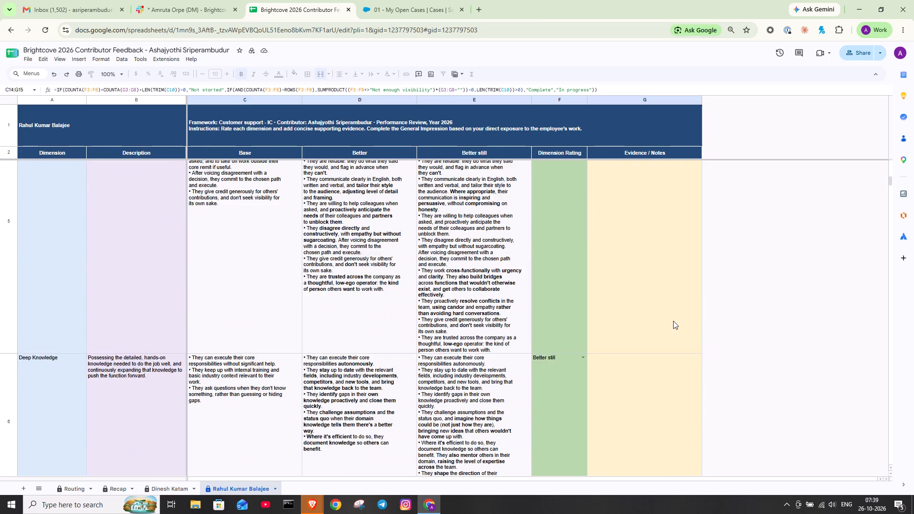
scroll(673, 321, "up", 17)
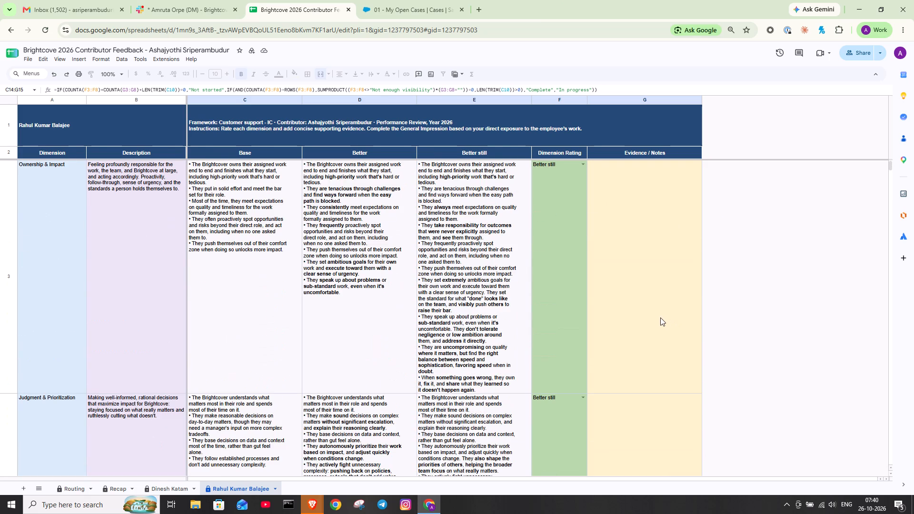
scroll(660, 317, "up", 2)
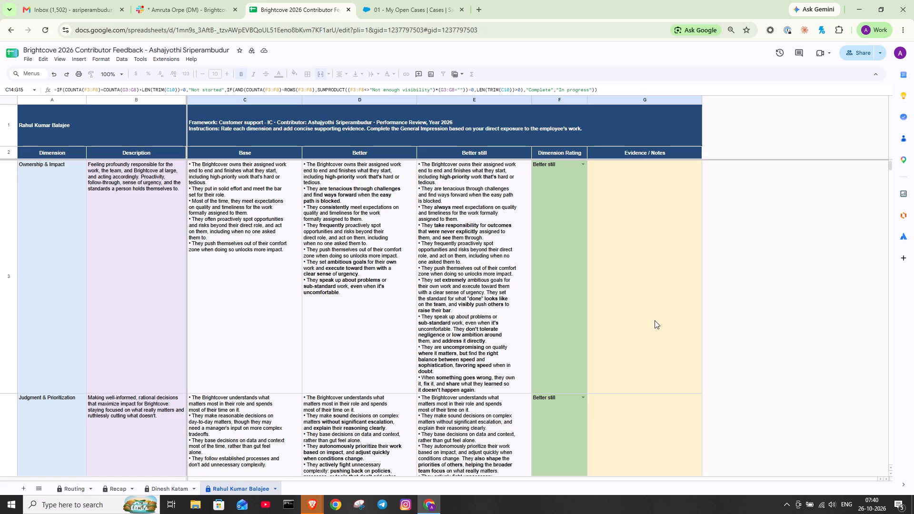
scroll(655, 320, "up", 2)
scroll(655, 320, "down", 10)
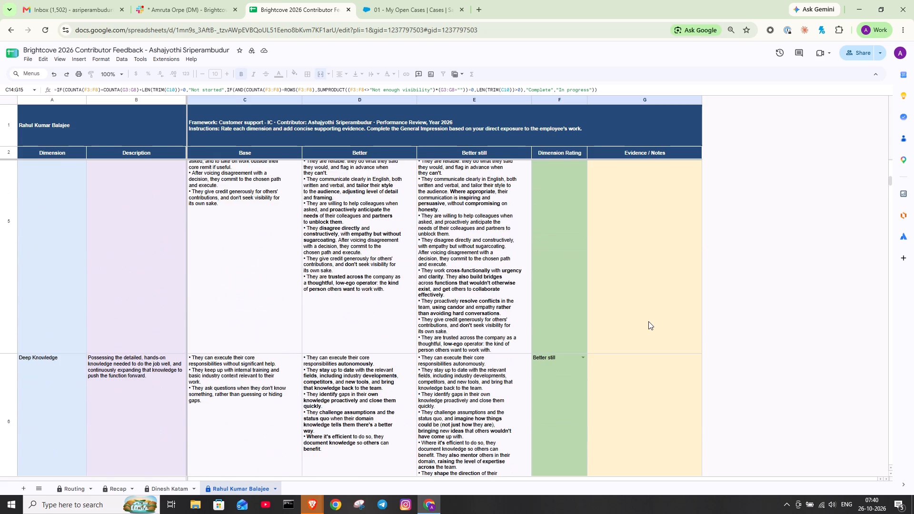
scroll(648, 321, "down", 11)
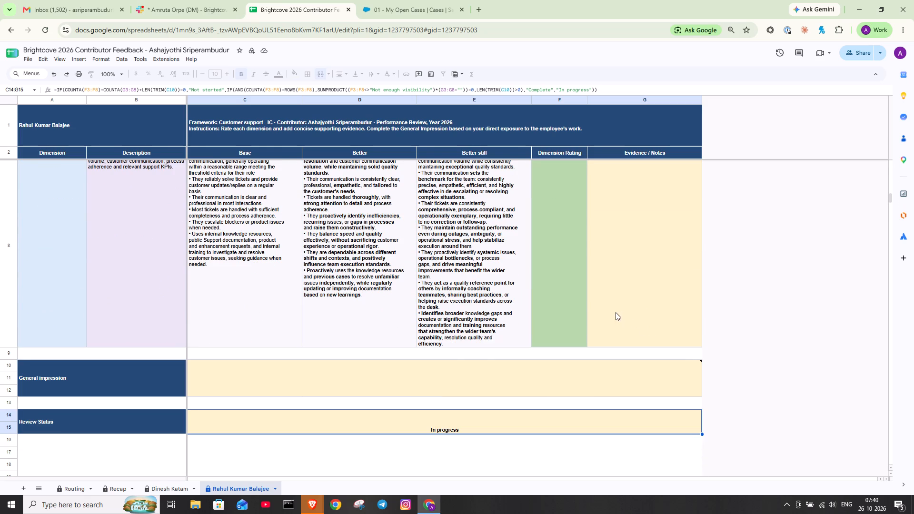
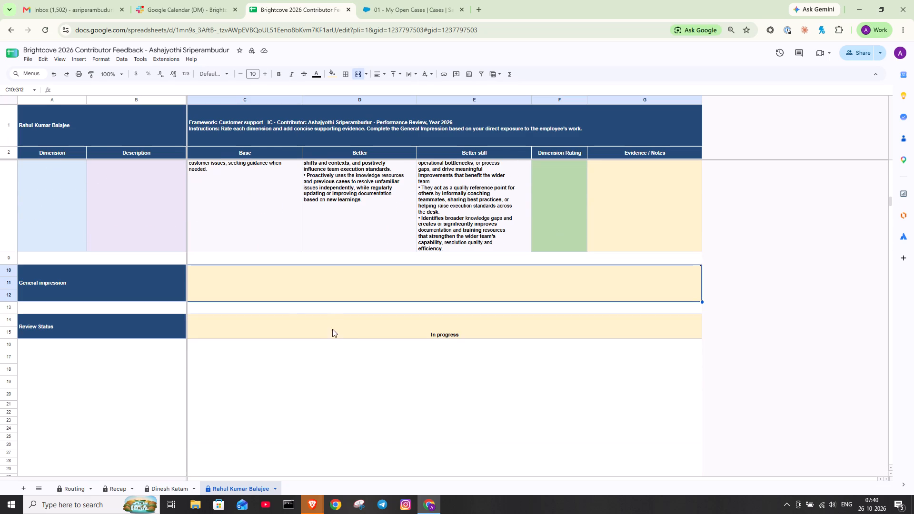
Review the dimension criteria, ratings and Evidence / Notes cells in Dinesh's sheet, from Ownership & Impact down to the General impression.
left_click(166, 488)
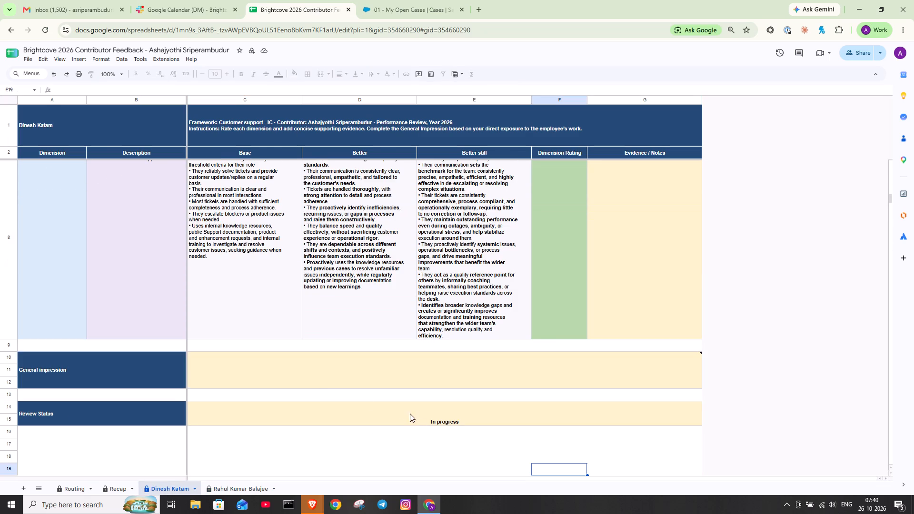
left_click(306, 374)
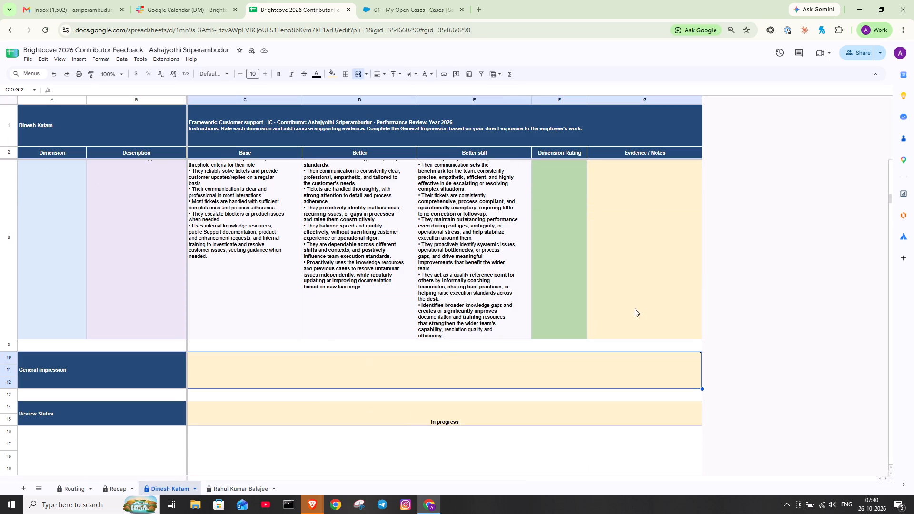
scroll(860, 309, "up", 7)
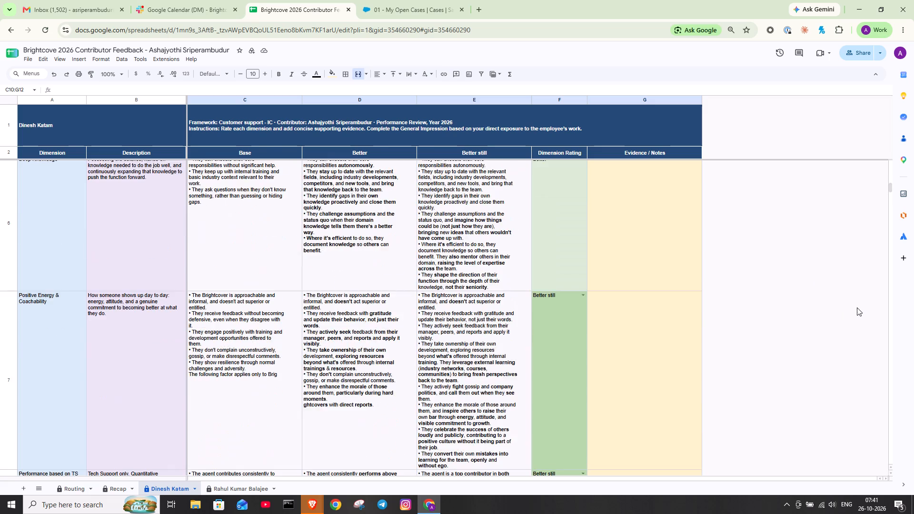
scroll(857, 307, "up", 11)
scroll(836, 317, "down", 1)
scroll(835, 317, "up", 13)
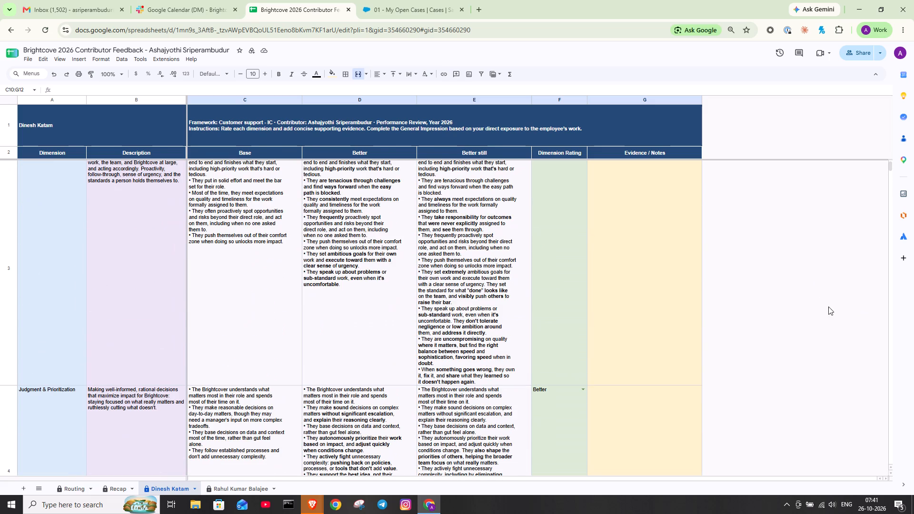
scroll(757, 277, "down", 4)
scroll(711, 326, "down", 10)
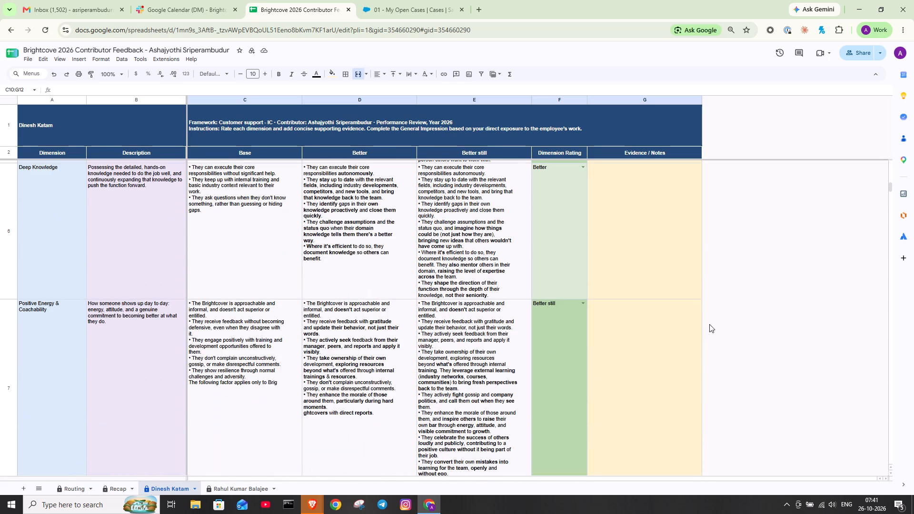
scroll(709, 324, "down", 7)
scroll(709, 324, "up", 5)
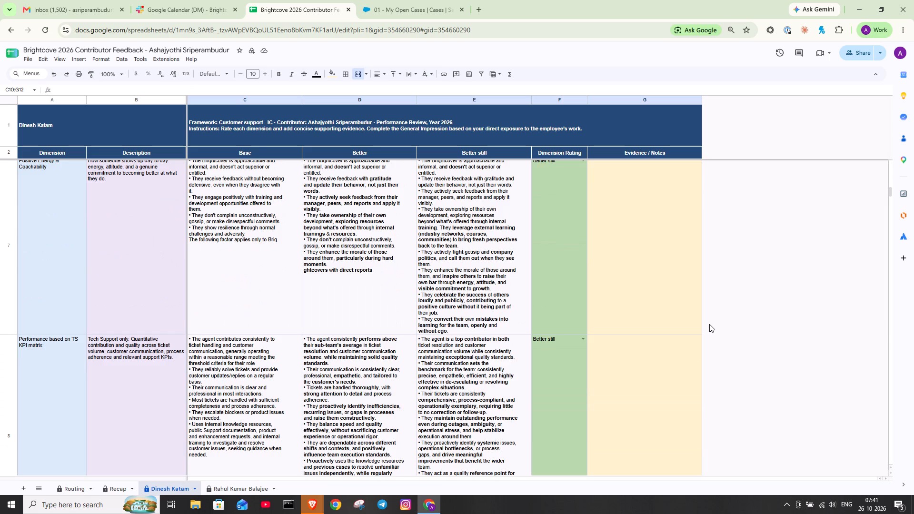
scroll(711, 326, "up", 10)
right_click(710, 327)
scroll(710, 327, "up", 3)
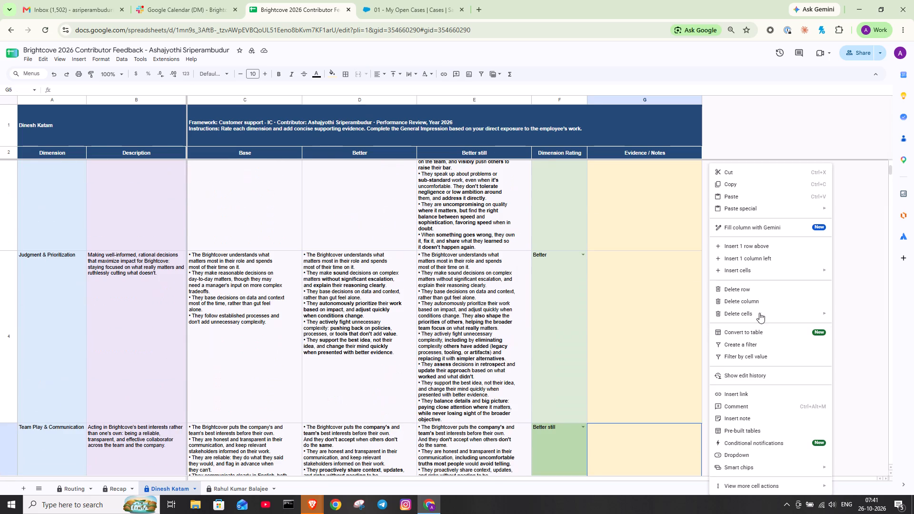
left_click(861, 266)
scroll(861, 317, "up", 11)
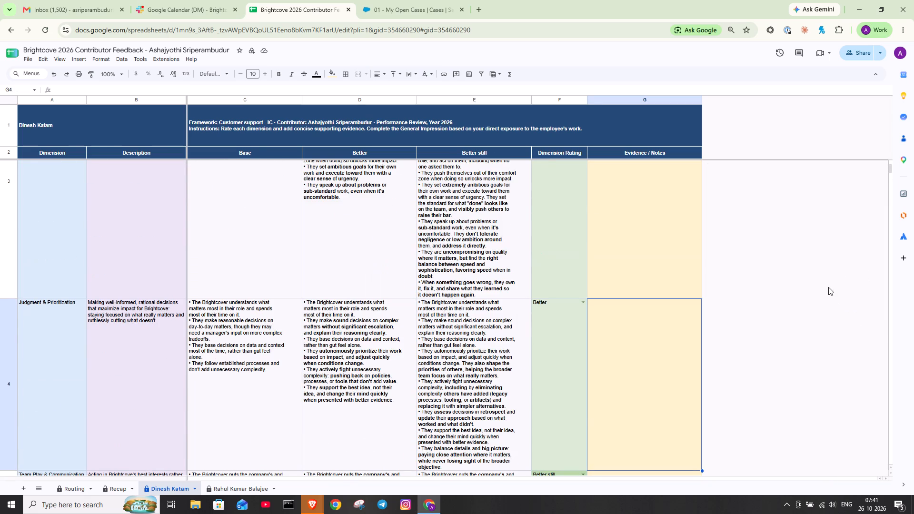
scroll(844, 312, "down", 8)
scroll(863, 355, "down", 14)
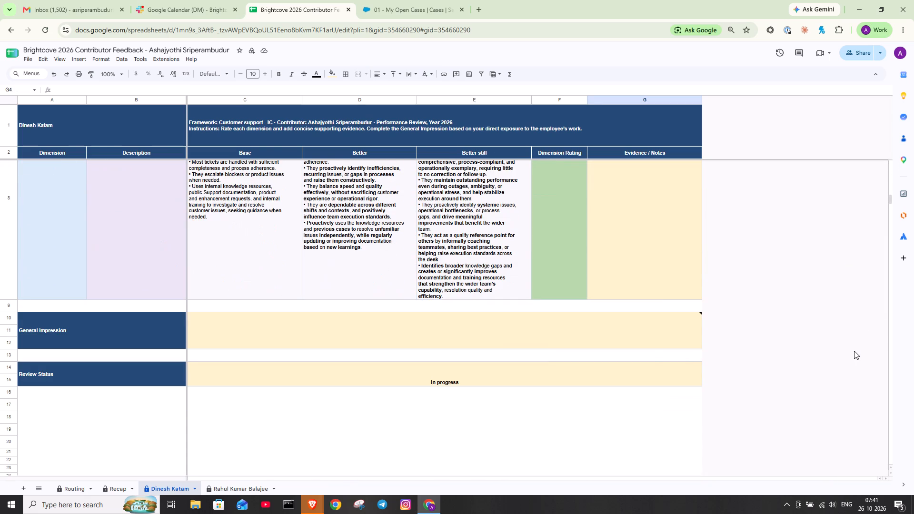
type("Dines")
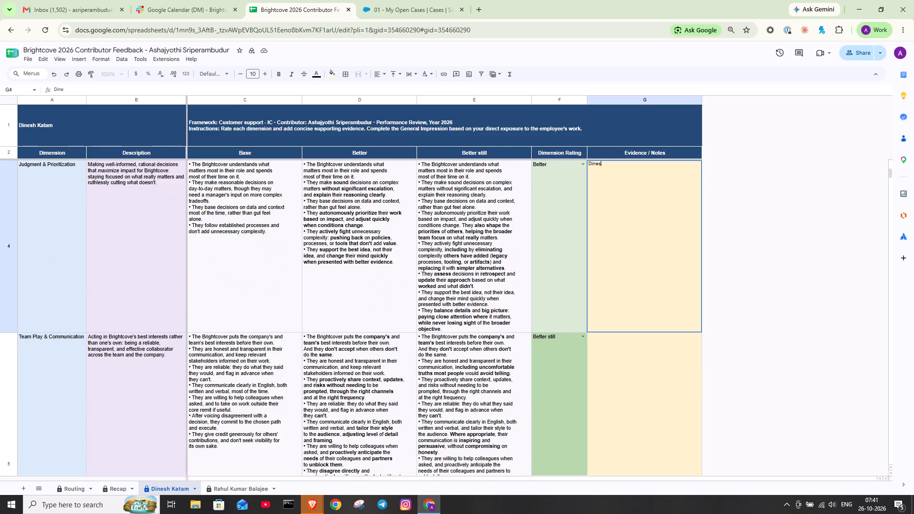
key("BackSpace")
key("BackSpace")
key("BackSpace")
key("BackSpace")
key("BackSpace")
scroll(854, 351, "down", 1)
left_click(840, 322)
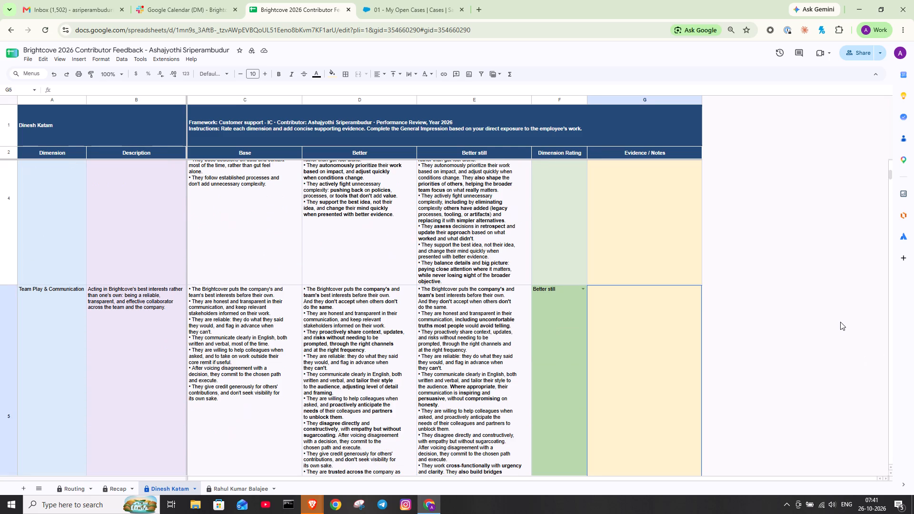
Start the General impression text in Dinesh's sheet with the word "Dinesh".
scroll(736, 298, "down", 19)
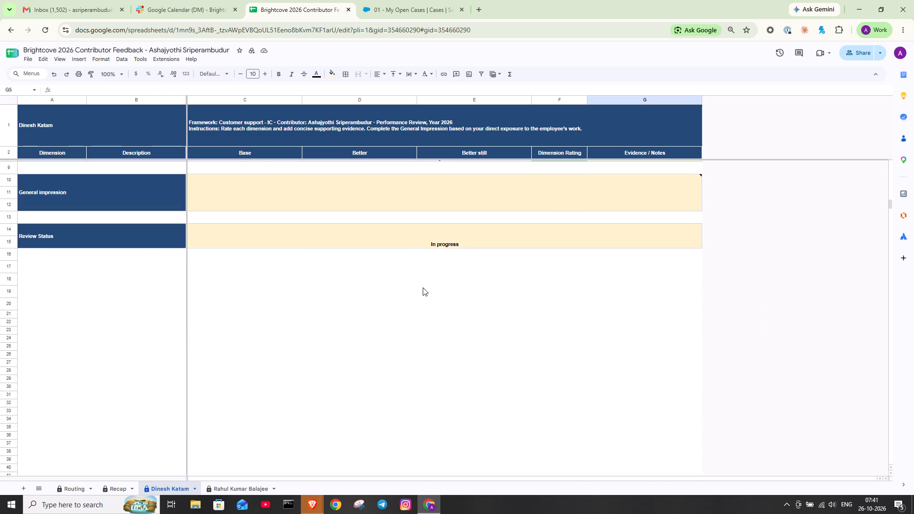
scroll(448, 349, "up", 3)
left_click(308, 332)
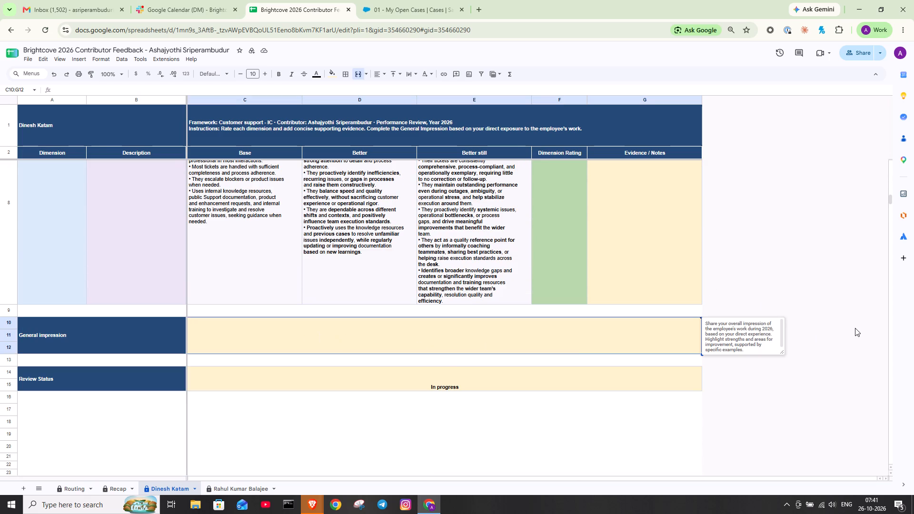
type("Dinesh,")
key("space")
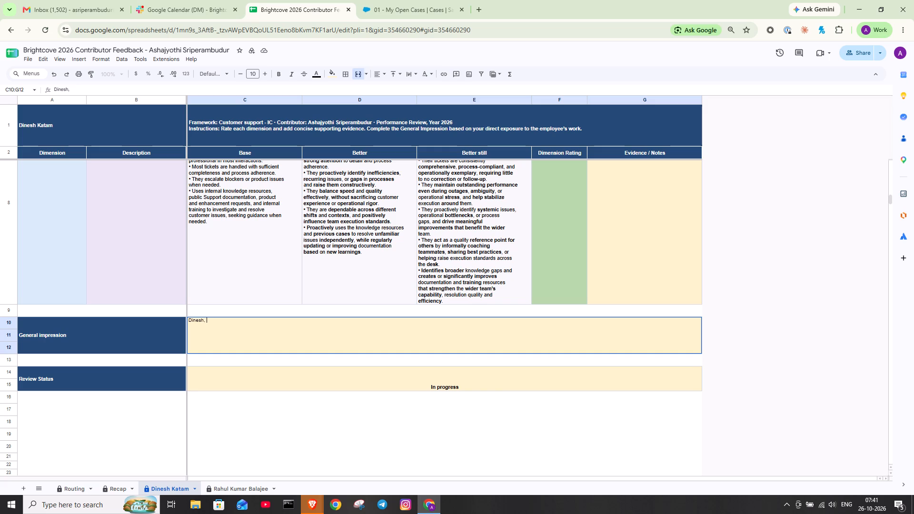
key("BackSpace")
key("BackSpace")
key("space")
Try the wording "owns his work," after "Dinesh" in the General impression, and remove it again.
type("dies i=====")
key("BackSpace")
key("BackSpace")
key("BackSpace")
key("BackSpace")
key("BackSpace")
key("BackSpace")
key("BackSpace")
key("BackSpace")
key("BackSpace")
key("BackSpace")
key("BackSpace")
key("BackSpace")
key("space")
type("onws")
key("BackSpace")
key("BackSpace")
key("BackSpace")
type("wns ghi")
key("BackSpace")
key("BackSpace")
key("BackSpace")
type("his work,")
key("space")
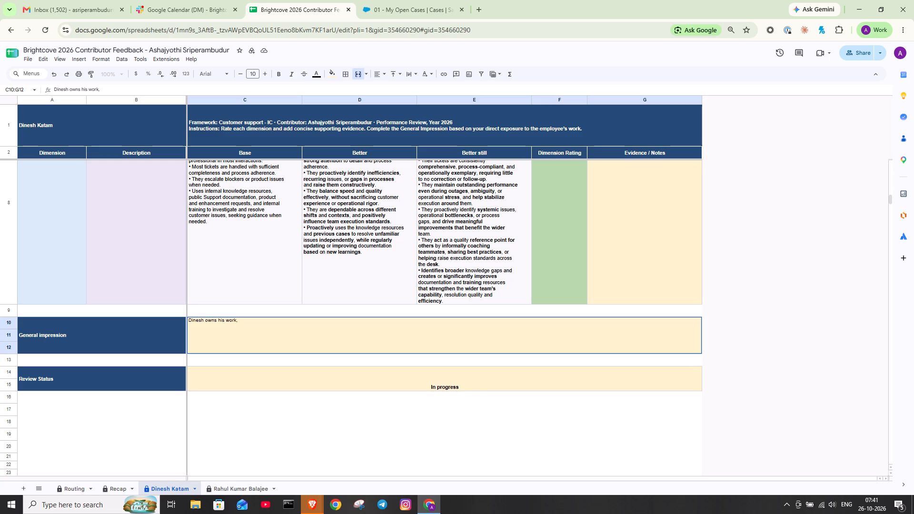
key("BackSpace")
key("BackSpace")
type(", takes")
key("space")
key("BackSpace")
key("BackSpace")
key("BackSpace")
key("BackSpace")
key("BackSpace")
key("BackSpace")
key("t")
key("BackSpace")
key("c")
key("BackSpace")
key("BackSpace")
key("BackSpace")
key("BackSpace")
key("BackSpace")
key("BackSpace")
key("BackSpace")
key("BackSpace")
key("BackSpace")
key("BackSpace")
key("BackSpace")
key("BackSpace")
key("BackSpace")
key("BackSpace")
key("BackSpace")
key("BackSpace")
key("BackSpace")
Word the opening of Dinesh's General impression as "Dinesh completes the assigned work".
key("space")
type("does the assigned work")
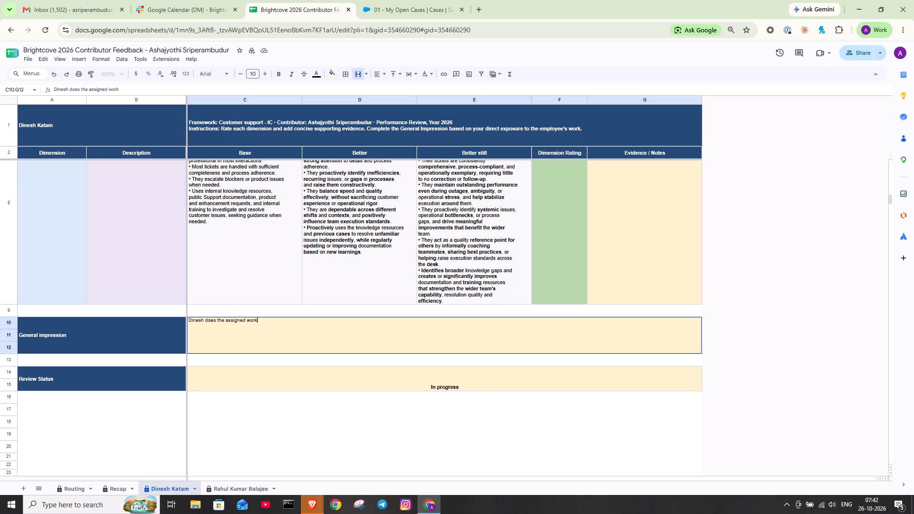
key("space")
double_click(210, 322)
type("complete")
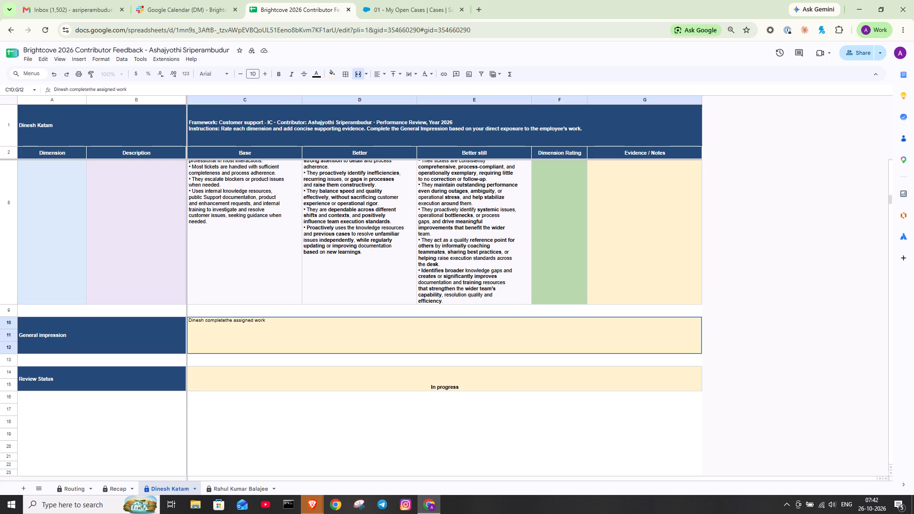
type("s")
key("space")
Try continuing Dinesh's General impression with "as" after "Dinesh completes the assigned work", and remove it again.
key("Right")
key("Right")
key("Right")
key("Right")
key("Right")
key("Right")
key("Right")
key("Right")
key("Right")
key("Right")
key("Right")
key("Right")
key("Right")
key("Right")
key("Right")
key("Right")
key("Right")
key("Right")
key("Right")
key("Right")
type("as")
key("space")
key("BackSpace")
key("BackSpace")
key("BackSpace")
Continue the General impression sentence after "assigned work" with "and follows the".
type("and follows the")
key("space")
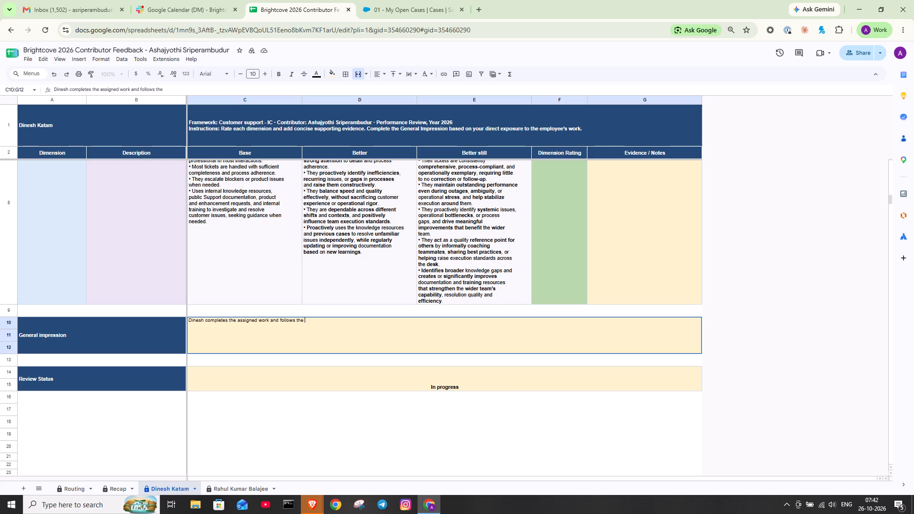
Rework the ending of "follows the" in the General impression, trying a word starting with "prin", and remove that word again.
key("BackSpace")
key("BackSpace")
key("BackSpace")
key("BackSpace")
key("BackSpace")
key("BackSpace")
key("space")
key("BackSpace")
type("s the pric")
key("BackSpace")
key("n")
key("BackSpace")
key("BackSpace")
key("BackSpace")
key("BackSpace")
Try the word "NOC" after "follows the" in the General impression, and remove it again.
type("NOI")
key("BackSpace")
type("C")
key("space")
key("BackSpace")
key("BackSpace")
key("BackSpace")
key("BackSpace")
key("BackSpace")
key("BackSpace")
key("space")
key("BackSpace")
Finish the General impression sentence so that it ends with "follows the process.".
type("e process.")
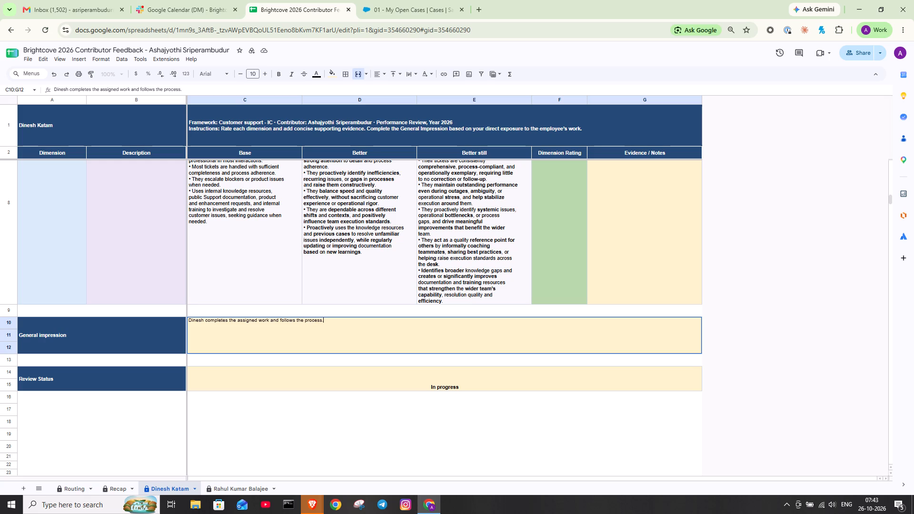
key("space")
Remove the word "and" between "work" and "follows" in Dinesh's General impression.
key("Left")
key("Left")
key("Left")
key("Left")
key("Left")
key("Left")
key("Left")
key("Left")
key("Left")
key("Left")
key("Left")
key("Left")
key("Left")
key("Left")
key("Left")
key("Left")
key("Left")
key("Left")
key("Left")
key("Left")
key("Left")
key("Left")
type("==")
key("BackSpace")
key("BackSpace")
key("BackSpace")
key("BackSpace")
key("BackSpace")
key("BackSpace")
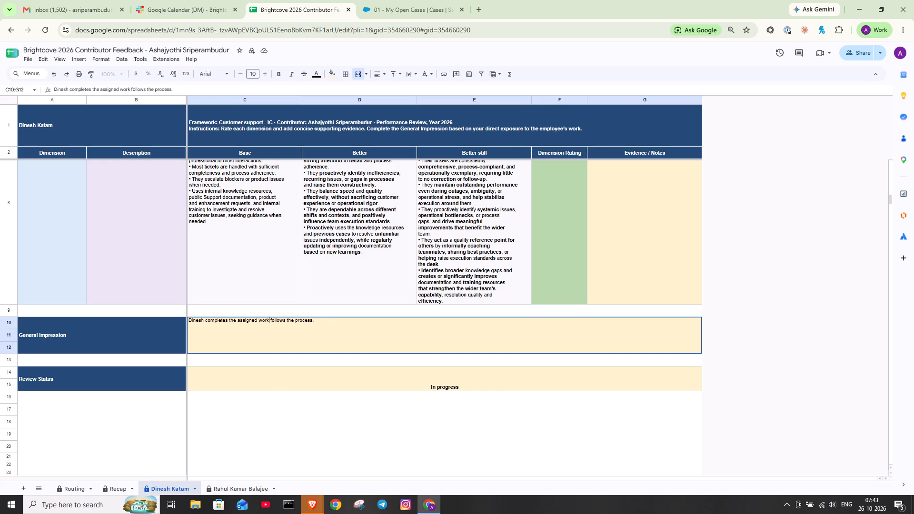
Change "follows" to "following" in the General impression sentence.
key("Right")
key("Right")
key("Right")
key("Right")
key("Right")
key("Right")
key("Right")
key("Right")
key("BackSpace")
type("ing")
Insert "NOC" before "process" in the General impression and commit the cell entry.
key("Right")
key("Right")
key("Right")
key("Right")
key("Right")
type("NOC")
key("space")
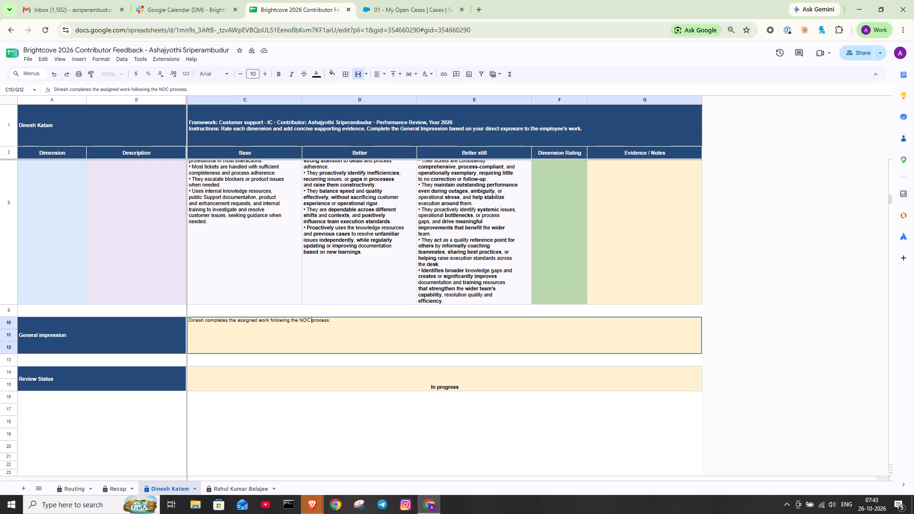
key("Tab")
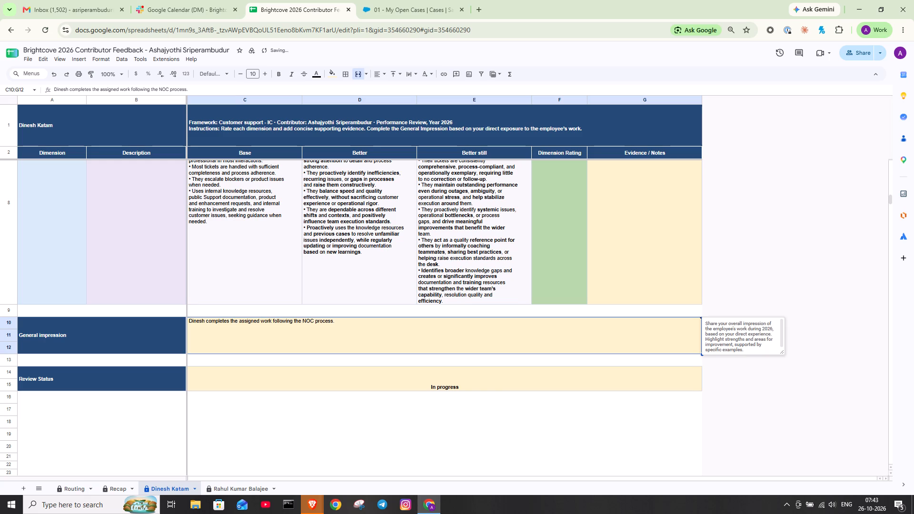
Look back over the dimension ratings and empty notes in Dinesh's sheet, and inspect the Review Status cell.
scroll(775, 253, "up", 8)
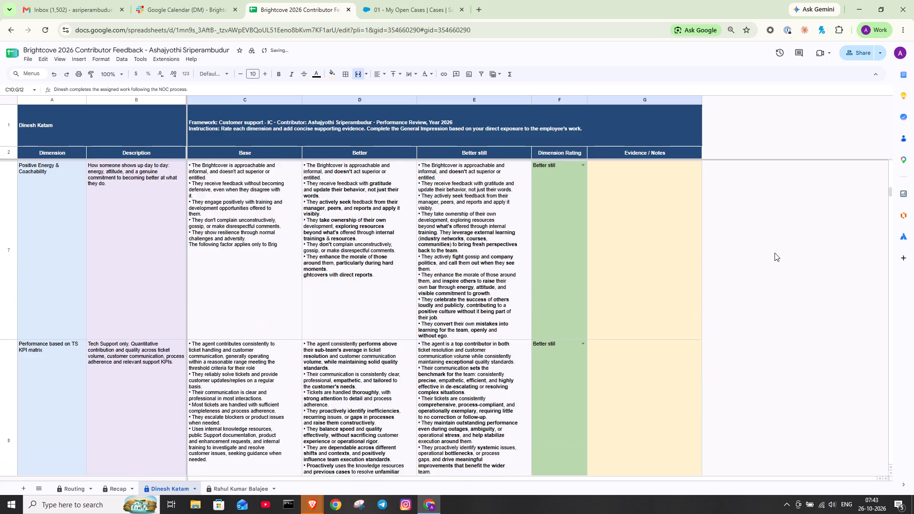
scroll(775, 253, "up", 12)
scroll(775, 253, "down", 14)
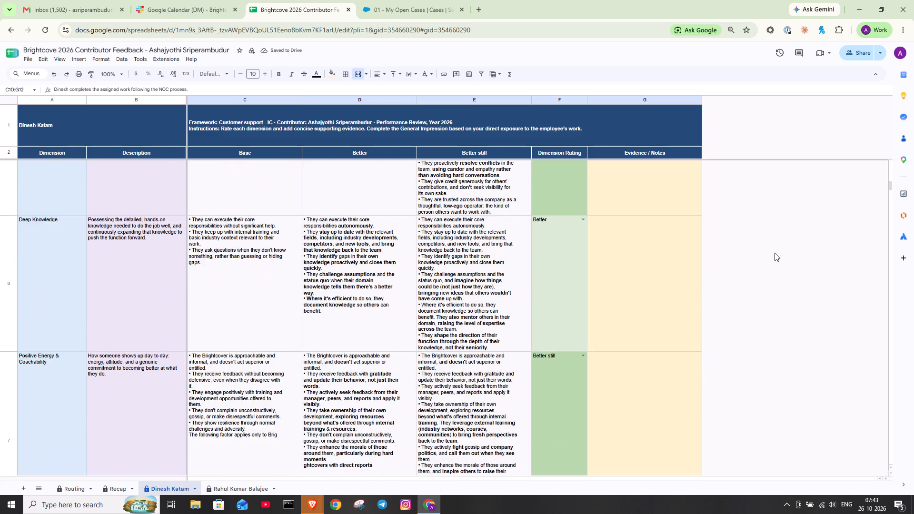
scroll(775, 253, "down", 6)
left_click(321, 385)
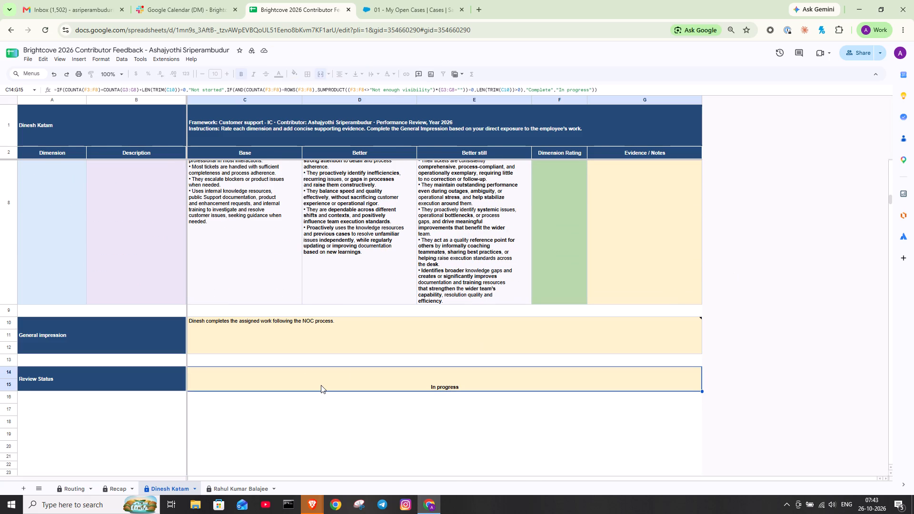
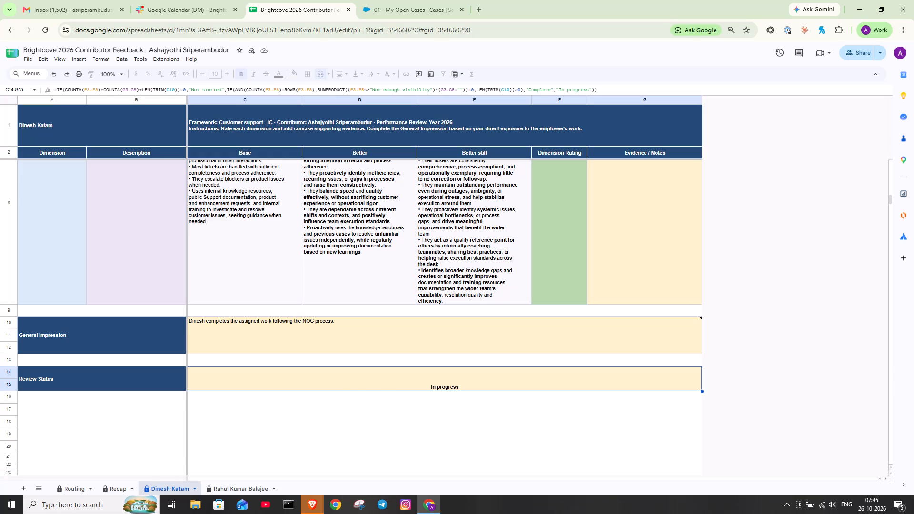
Begin a second sentence in Dinesh's General impression with "He also", after the NOC process sentence.
left_click(439, 333)
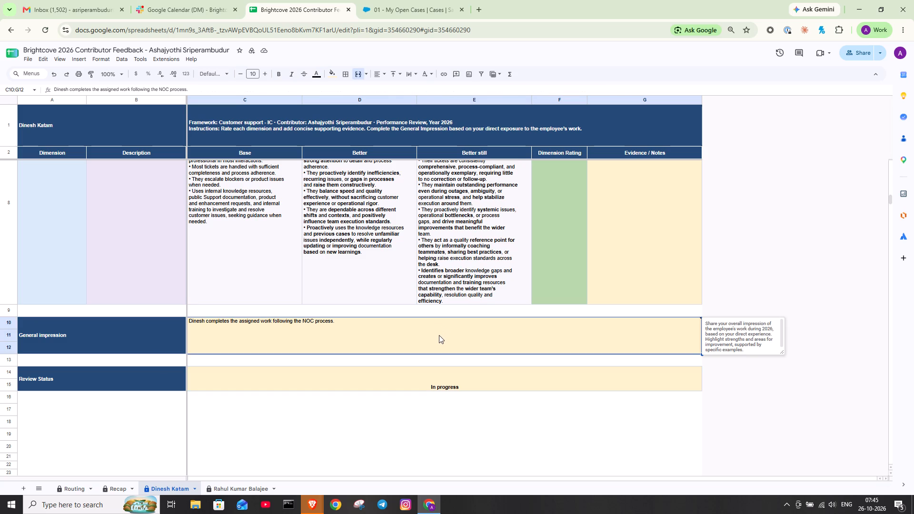
double_click(451, 329)
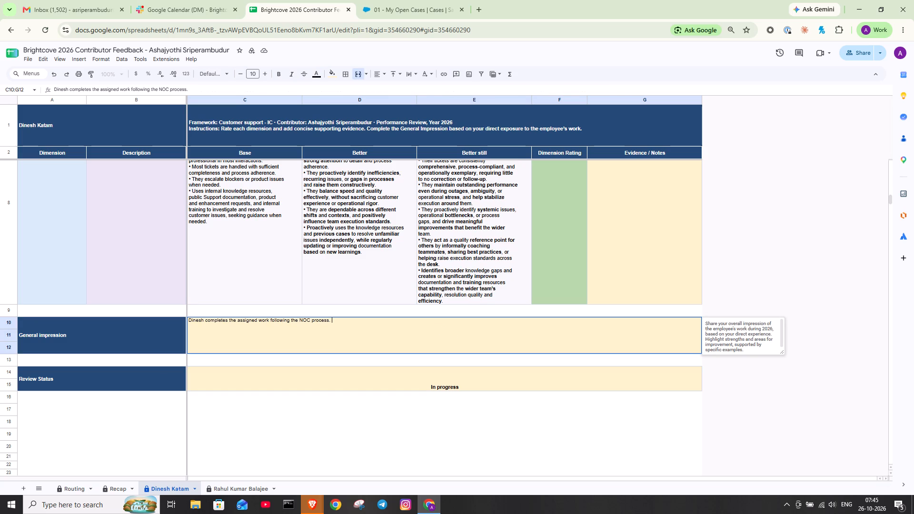
type("He")
key("BackSpace")
key("BackSpace")
type("HE alks")
key("BackSpace")
key("BackSpace")
key("BackSpace")
key("BackSpace")
key("BackSpace")
key("BackSpace")
type("e also")
key("space")
type("Foll")
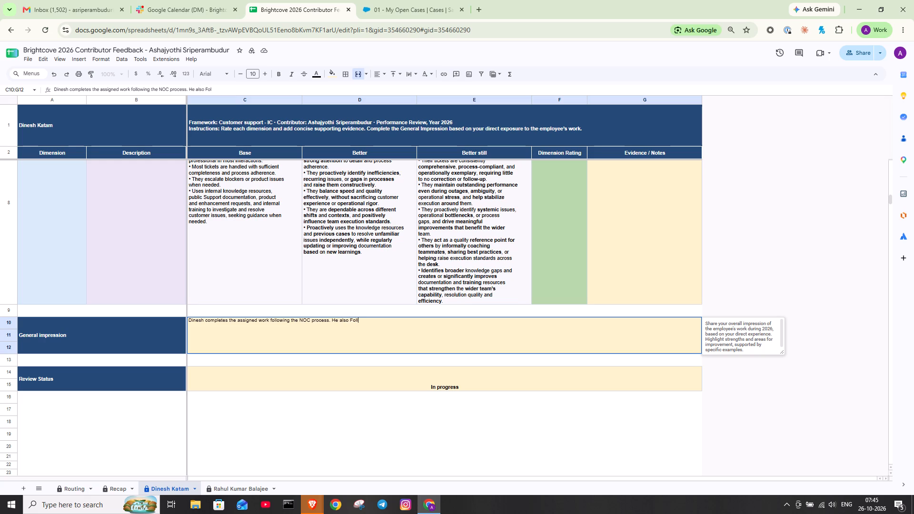
key("BackSpace")
key("BackSpace")
key("BackSpace")
key("BackSpace")
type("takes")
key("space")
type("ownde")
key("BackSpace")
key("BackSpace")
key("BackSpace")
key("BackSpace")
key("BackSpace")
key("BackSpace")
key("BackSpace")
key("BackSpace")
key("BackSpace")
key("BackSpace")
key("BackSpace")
Continue the second General impression sentence with "does QM and takes Cases as".
type("does Q")
type("ueu")
key("BackSpace")
key("BackSpace")
key("BackSpace")
type("M and")
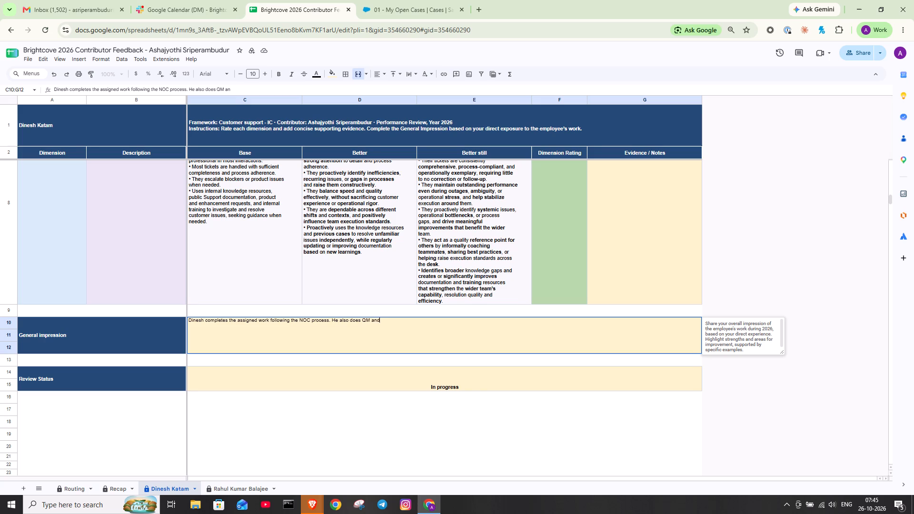
key("space")
type("takes Cases as")
key("space")
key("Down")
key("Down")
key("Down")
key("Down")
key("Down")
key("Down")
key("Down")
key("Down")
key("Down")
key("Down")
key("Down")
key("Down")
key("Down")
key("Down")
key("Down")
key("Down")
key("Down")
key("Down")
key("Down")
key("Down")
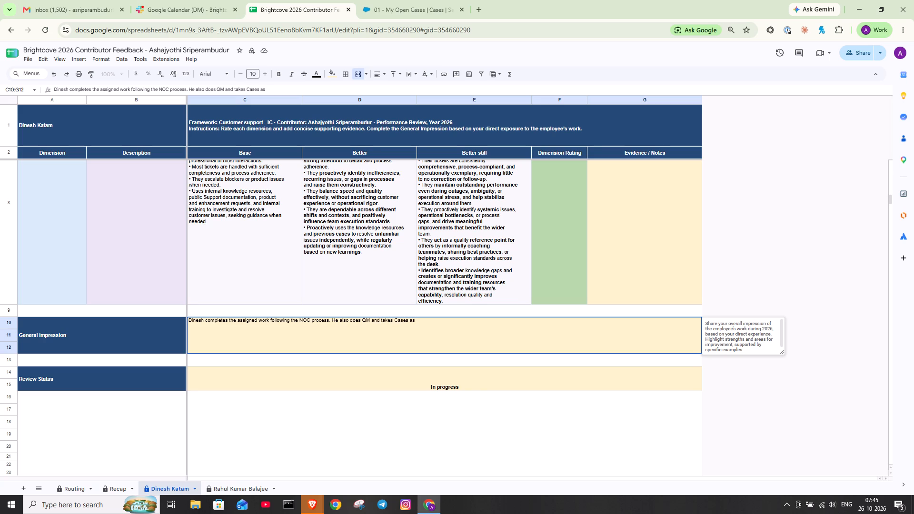
Replace the trailing "as" with "voluntarily." to finish the second sentence of Dinesh's General impression.
key("BackSpace")
key("BackSpace")
key("BackSpace")
type("voluy")
key("BackSpace")
type("ntarily.")
key("space")
Start a third sentence in Dinesh's General impression with "He".
type("HE")
key("space")
key("BackSpace")
key("BackSpace")
type("e")
key("space")
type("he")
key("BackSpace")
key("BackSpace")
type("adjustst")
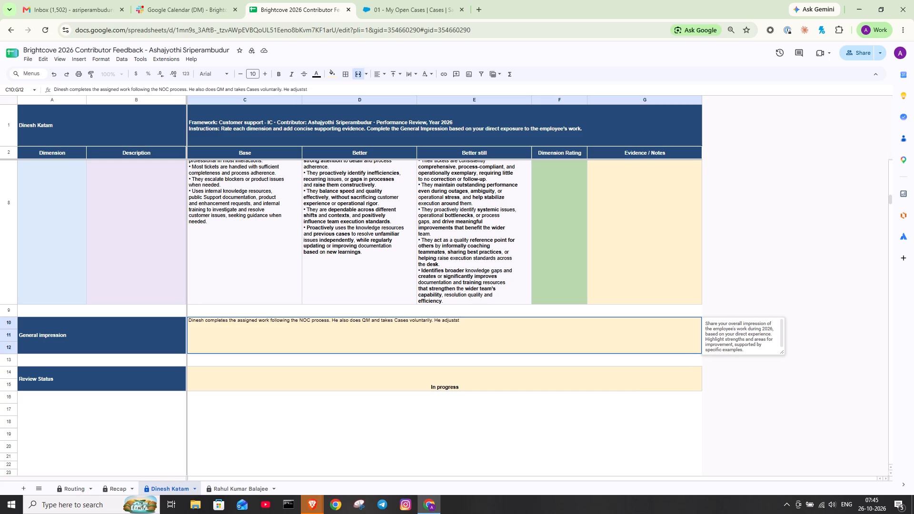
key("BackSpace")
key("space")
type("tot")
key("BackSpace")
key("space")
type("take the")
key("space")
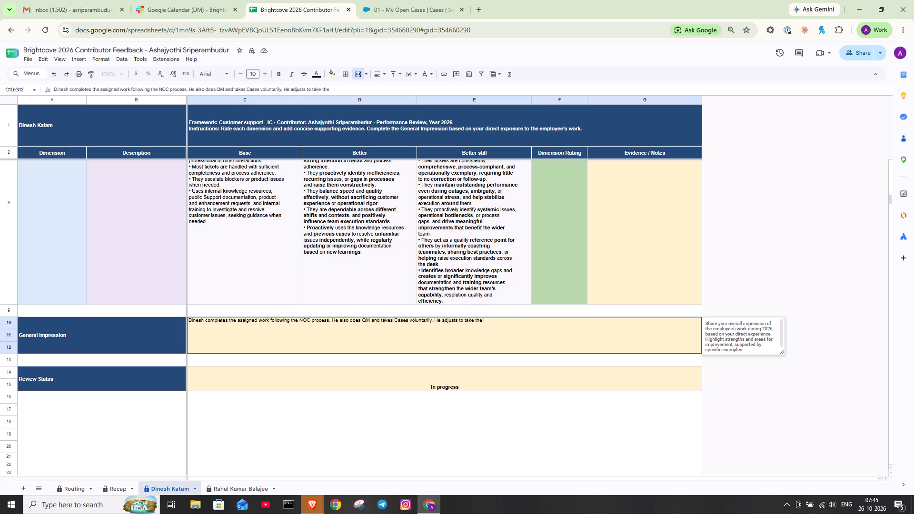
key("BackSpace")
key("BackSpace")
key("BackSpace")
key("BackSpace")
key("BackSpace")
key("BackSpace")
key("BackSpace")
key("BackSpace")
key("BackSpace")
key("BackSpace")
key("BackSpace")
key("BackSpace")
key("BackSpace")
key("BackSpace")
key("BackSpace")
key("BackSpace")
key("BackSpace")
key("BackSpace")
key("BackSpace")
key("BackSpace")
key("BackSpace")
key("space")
Leave the General impression and review the dimension descriptions and ratings across Dinesh's sheet.
left_click(709, 279)
scroll(821, 261, "up", 10)
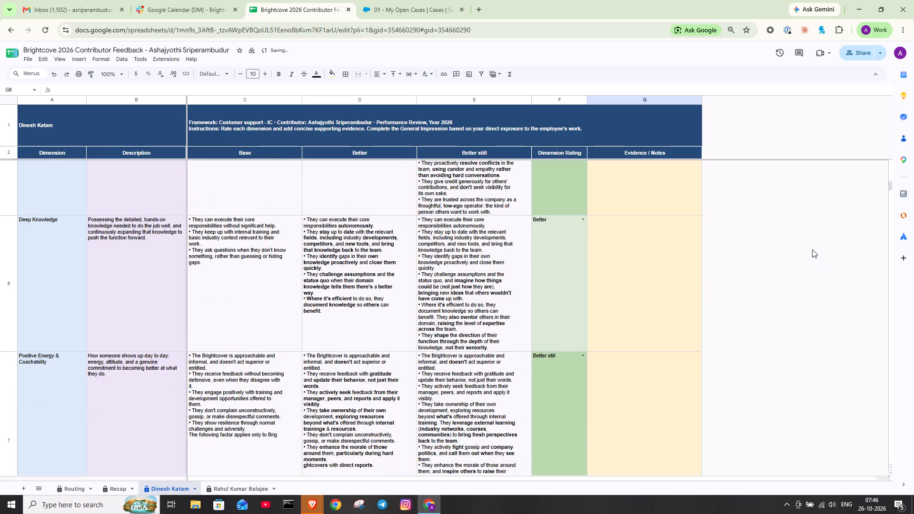
scroll(812, 249, "up", 20)
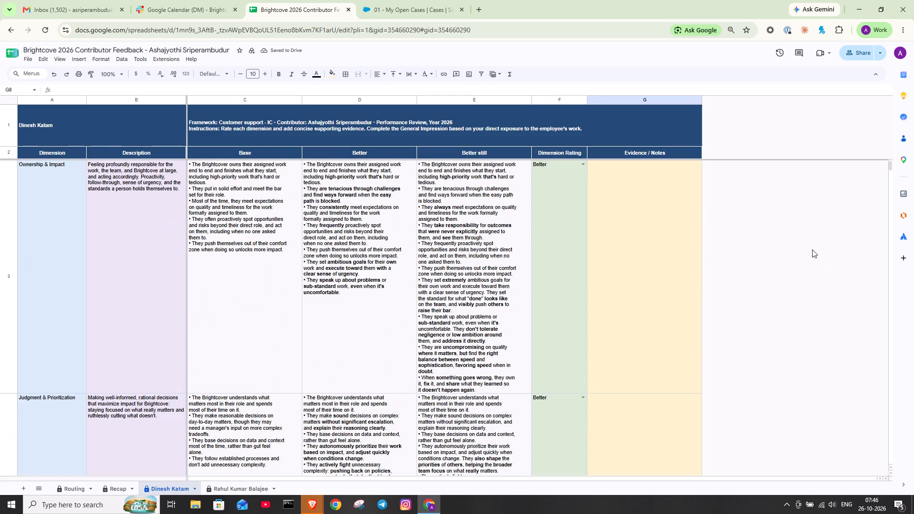
scroll(812, 249, "up", 4)
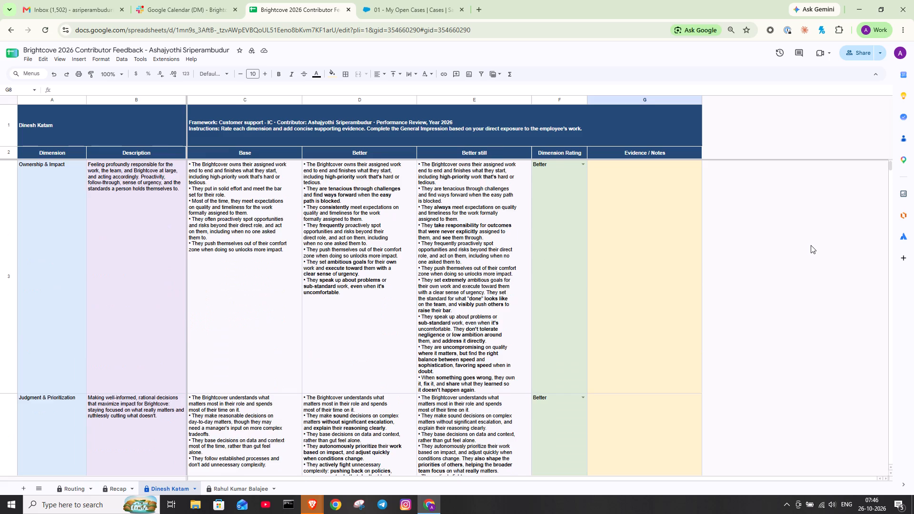
scroll(811, 245, "down", 1)
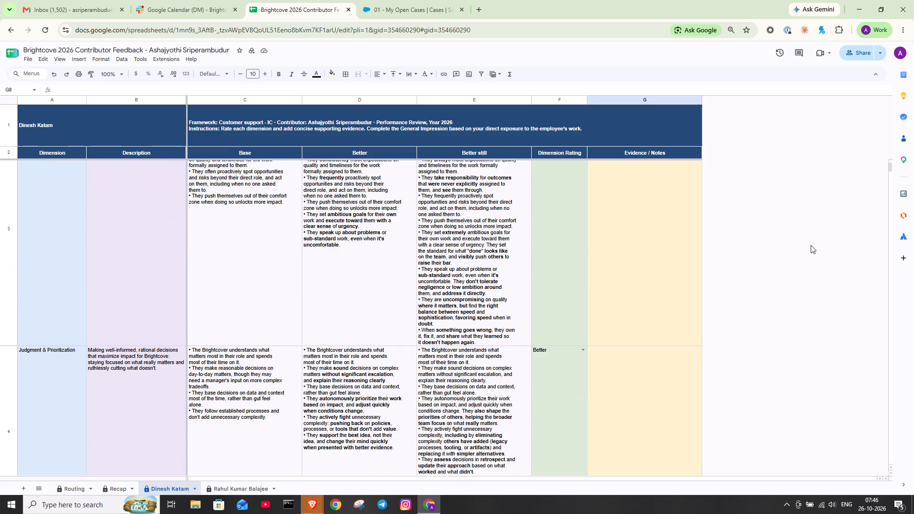
scroll(811, 245, "down", 4)
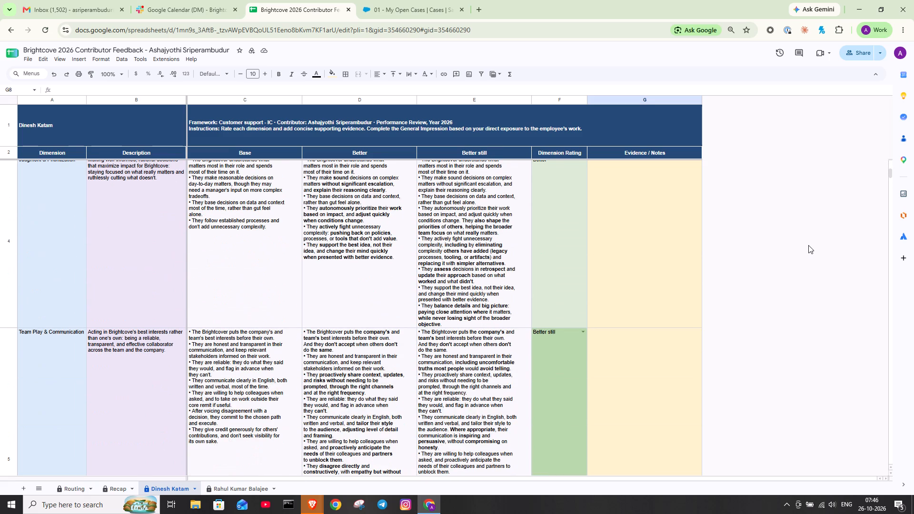
scroll(808, 245, "down", 6)
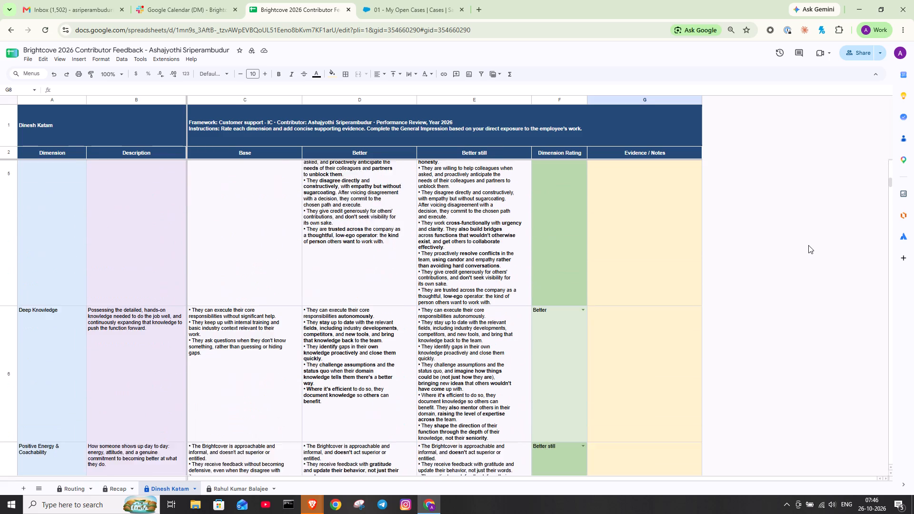
scroll(808, 245, "down", 11)
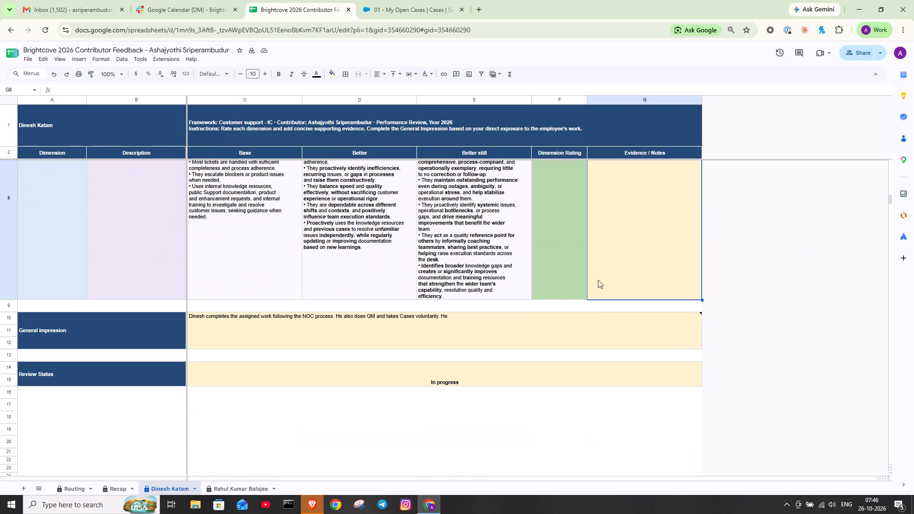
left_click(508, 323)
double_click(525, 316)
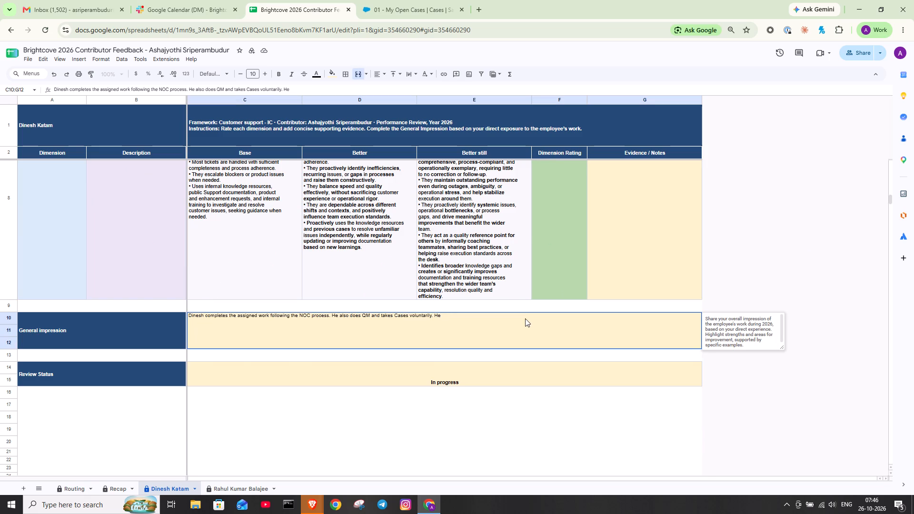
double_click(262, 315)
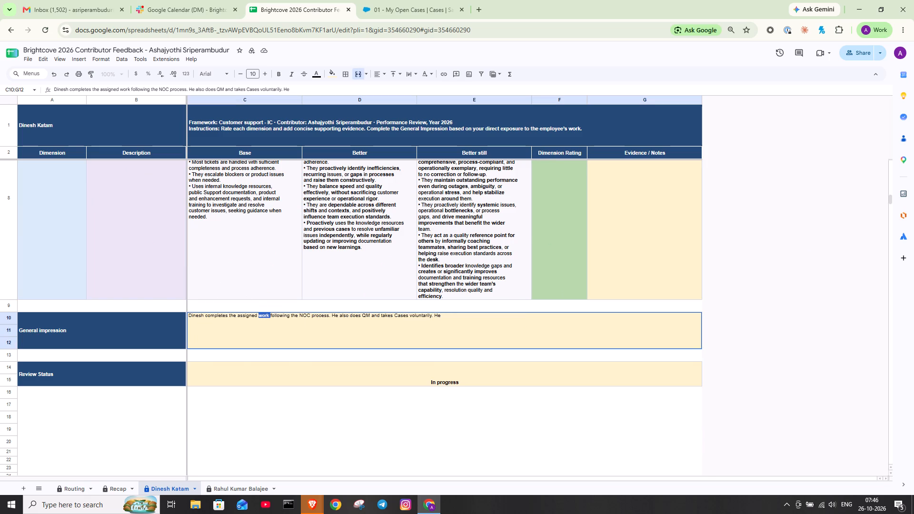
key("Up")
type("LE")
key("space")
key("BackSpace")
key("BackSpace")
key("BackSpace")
Replace "work" with "LE" in the first sentence of Dinesh's General impression and commit the cell entry.
double_click(260, 316)
type("LE")
key("space")
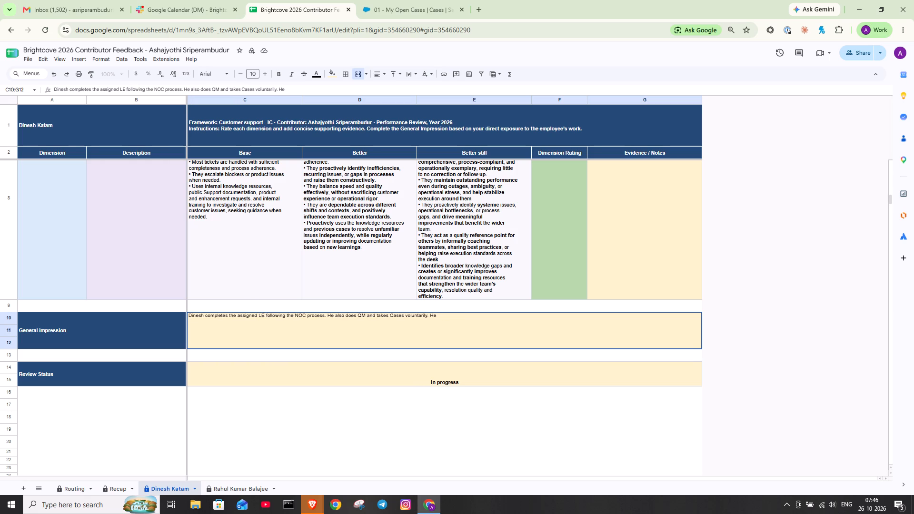
left_click(461, 311)
left_click(528, 319)
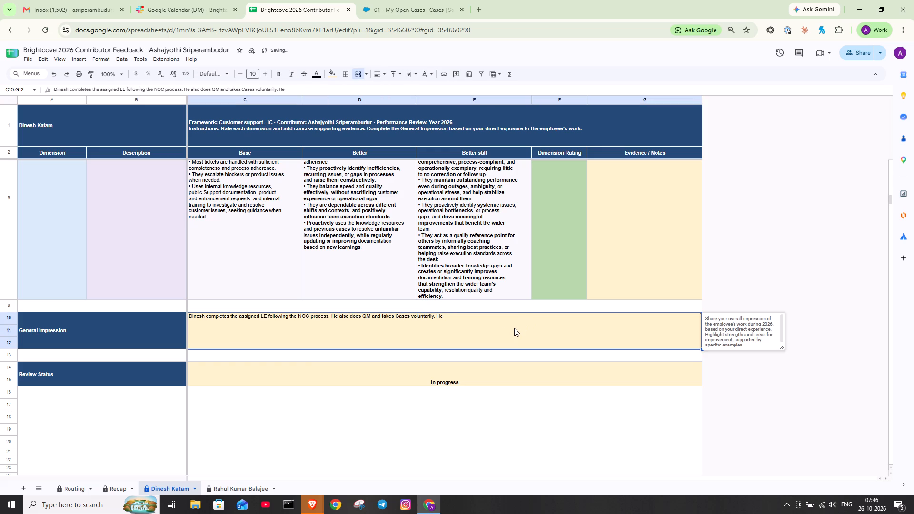
Continue the third sentence of Dinesh's General impression after "He" with "reaches out to".
double_click(511, 323)
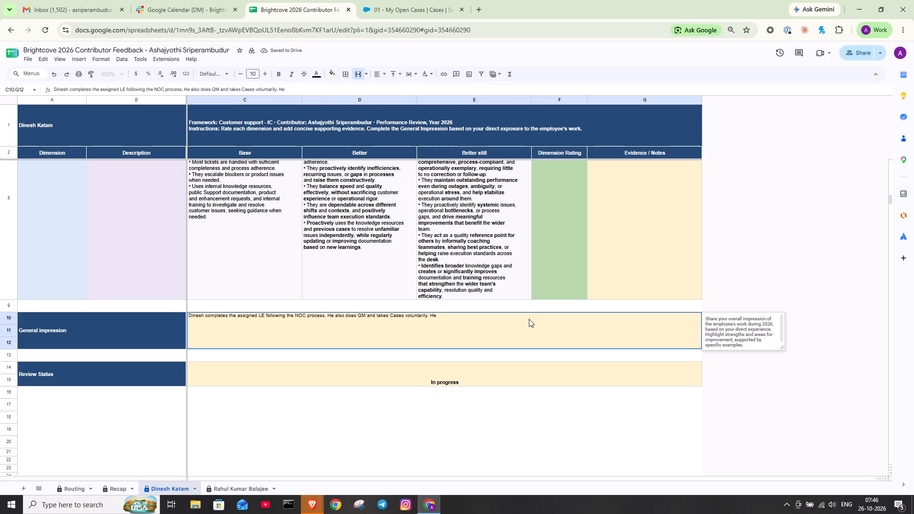
type("asks fo")
key("BackSpace")
key("BackSpace")
key("BackSpace")
key("space")
type("for")
key("BackSpace")
key("BackSpace")
key("BackSpace")
key("BackSpace")
key("BackSpace")
key("BackSpace")
key("BackSpace")
key("BackSpace")
type("reacged")
key("BackSpace")
key("BackSpace")
key("BackSpace")
type("hes out to")
Extend the third sentence of Dinesh's General impression with "broader team when blocked and".
key("space")
type("broi")
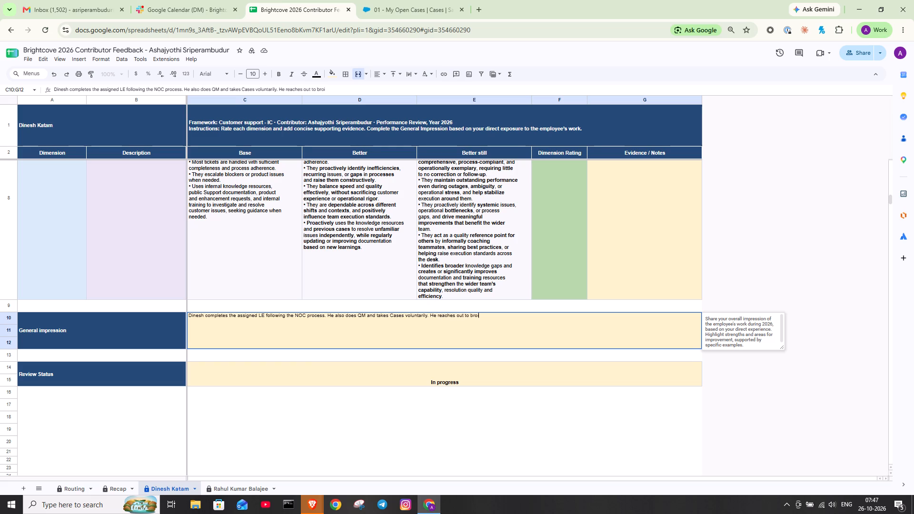
key("BackSpace")
type("ader w")
key("BackSpace")
type("team with")
key("BackSpace")
key("BackSpace")
key("BackSpace")
type("hen blocked and")
key("space")
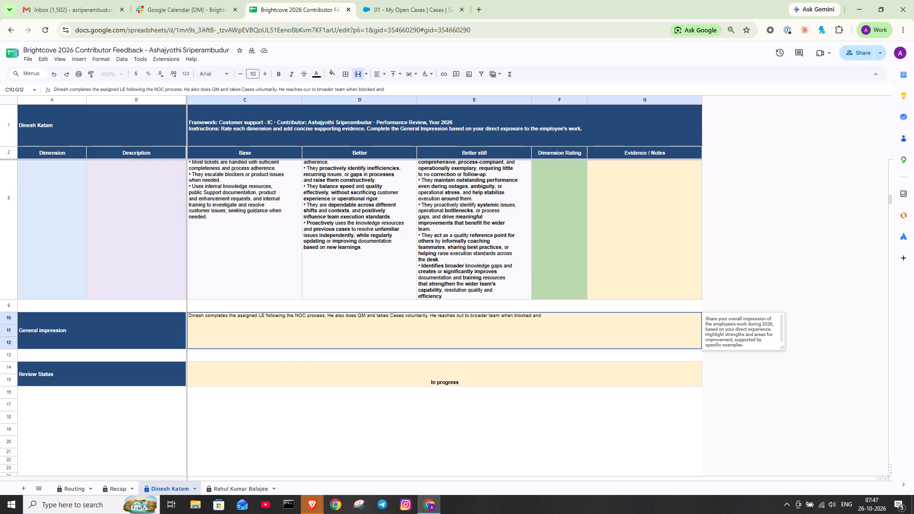
Finish the third sentence of Dinesh's General impression with "learns from feedback.".
type("leanrs")
key("space")
key("BackSpace")
key("BackSpace")
key("BackSpace")
key("BackSpace")
key("BackSpace")
type("arns from")
key("space")
type("feedbacj=")
key("BackSpace")
key("BackSpace")
type("k..")
key("space")
key("BackSpace")
key("BackSpace")
key("space")
Add "He uncomplaningly alligns with team members" as the fourth sentence of Dinesh's General impression and commit the cell entry.
type("HE")
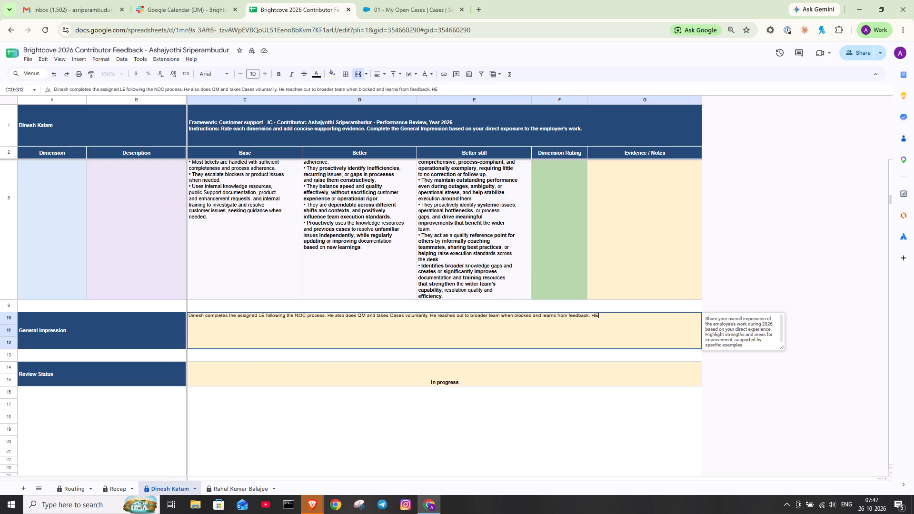
key("space")
key("BackSpace")
key("BackSpace")
type("e uncpm")
key("BackSpace")
key("BackSpace")
type("omp")
type("laningly ad")
key("BackSpace")
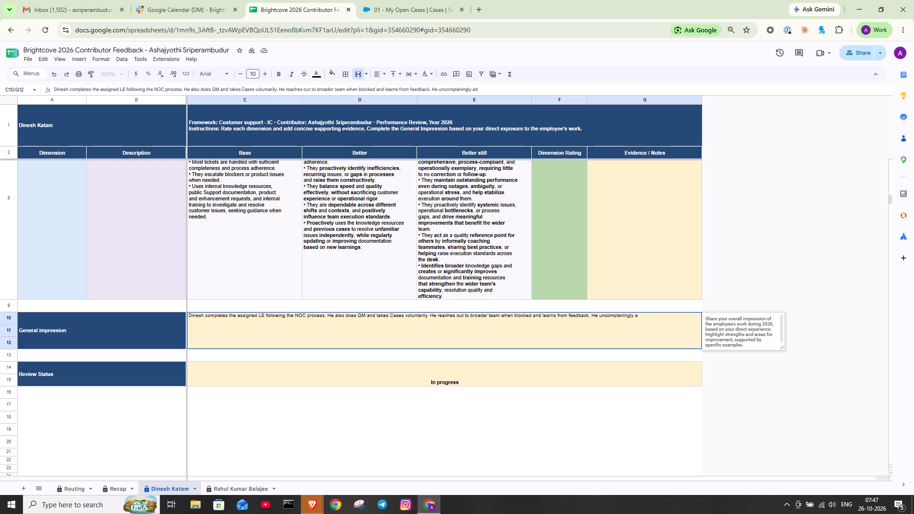
key("BackSpace")
type("alligns with")
key("space")
type("team mber")
key("BackSpace")
key("BackSpace")
key("BackSpace")
key("m")
key("BackSpace")
type("embers")
key("space")
left_click(611, 311)
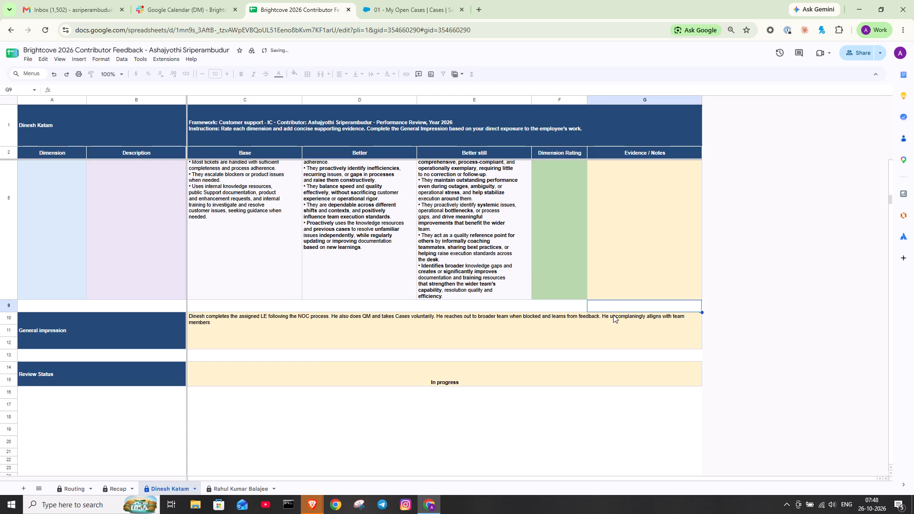
Delete the word "uncomplaningly" from the fourth sentence of Dinesh's General impression.
double_click(623, 316)
double_click(616, 316)
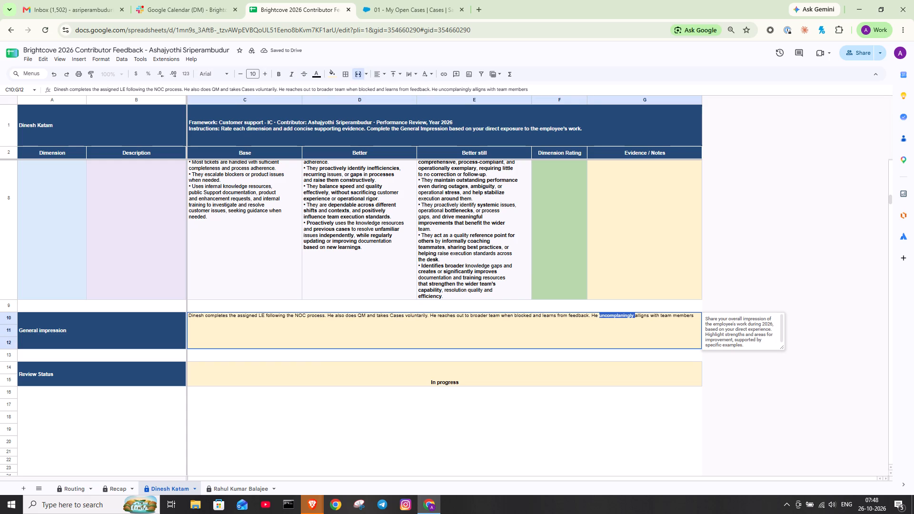
key("BackSpace")
key("BackSpace")
key("space")
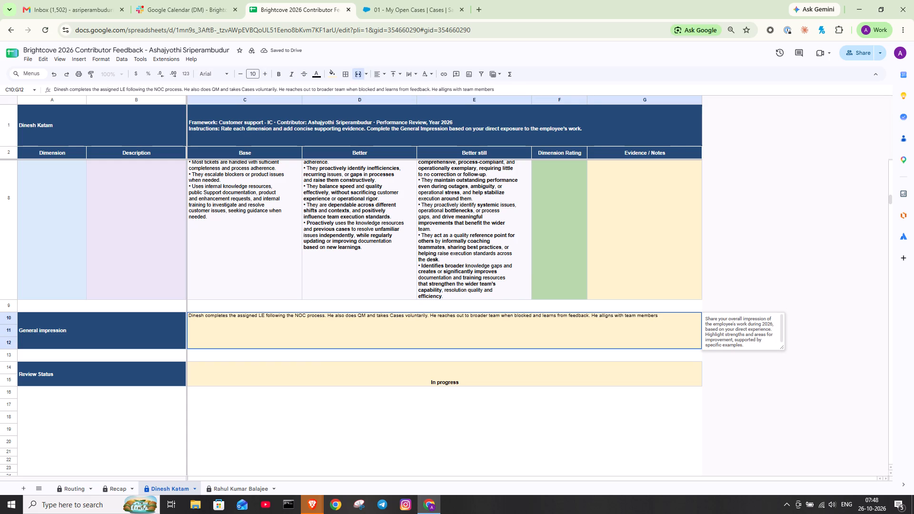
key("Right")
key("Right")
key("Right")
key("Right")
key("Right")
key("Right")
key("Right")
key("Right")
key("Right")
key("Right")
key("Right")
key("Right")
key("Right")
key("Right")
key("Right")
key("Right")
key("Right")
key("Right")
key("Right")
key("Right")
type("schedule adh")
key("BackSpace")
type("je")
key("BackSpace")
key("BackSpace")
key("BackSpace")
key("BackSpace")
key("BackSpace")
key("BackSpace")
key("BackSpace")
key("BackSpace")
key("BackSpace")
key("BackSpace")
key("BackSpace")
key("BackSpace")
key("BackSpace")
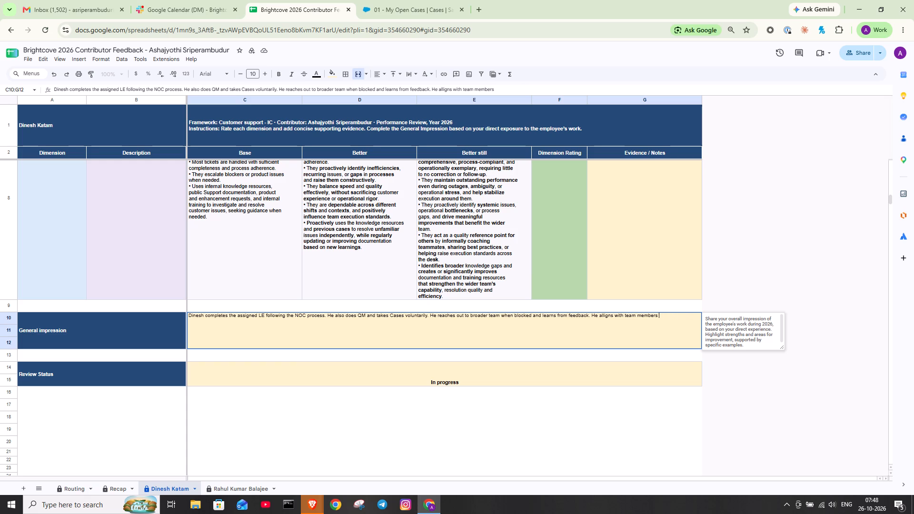
Replace "alligns" with "smoothly coordinates" in the fourth sentence of Dinesh's General impression.
double_click(605, 315)
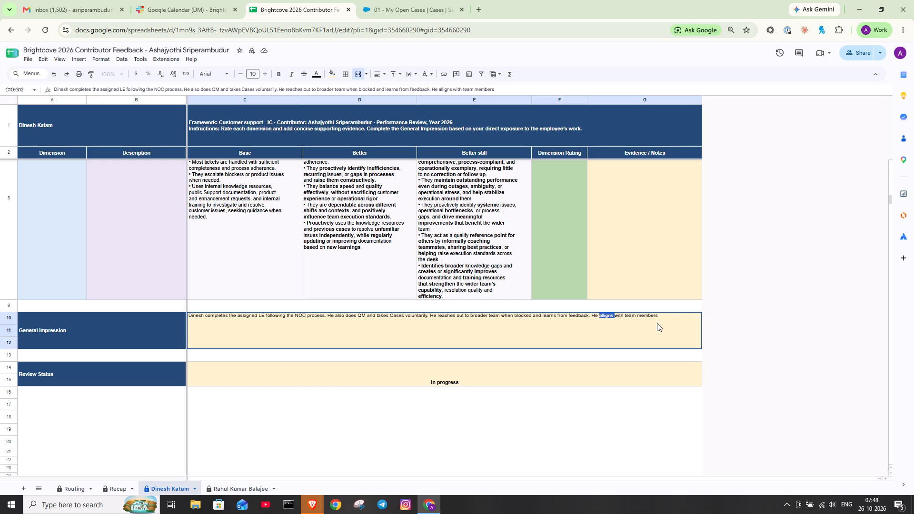
type("easily")
key("space")
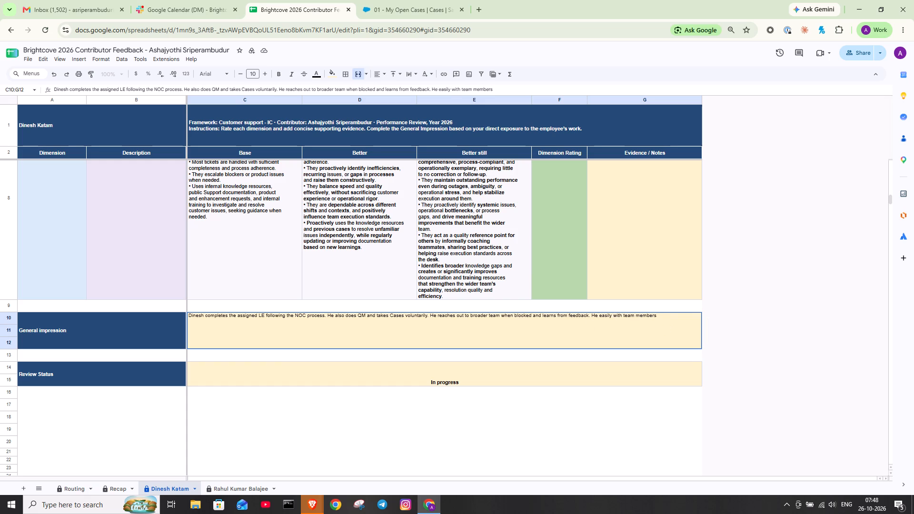
type("coordina")
key("BackSpace")
key("BackSpace")
key("BackSpace")
key("BackSpace")
key("BackSpace")
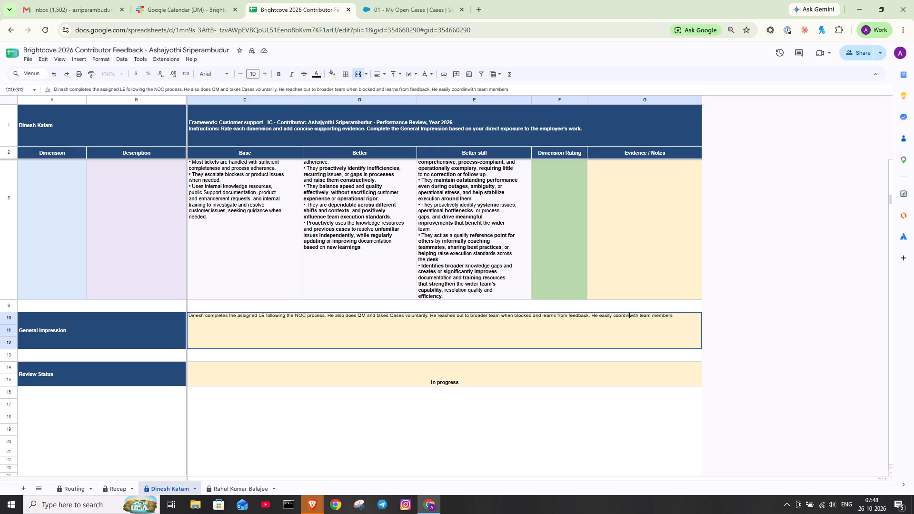
key("BackSpace")
key("BackSpace")
key("BackSpace")
key("BackSpace")
key("BackSpace")
key("BackSpace")
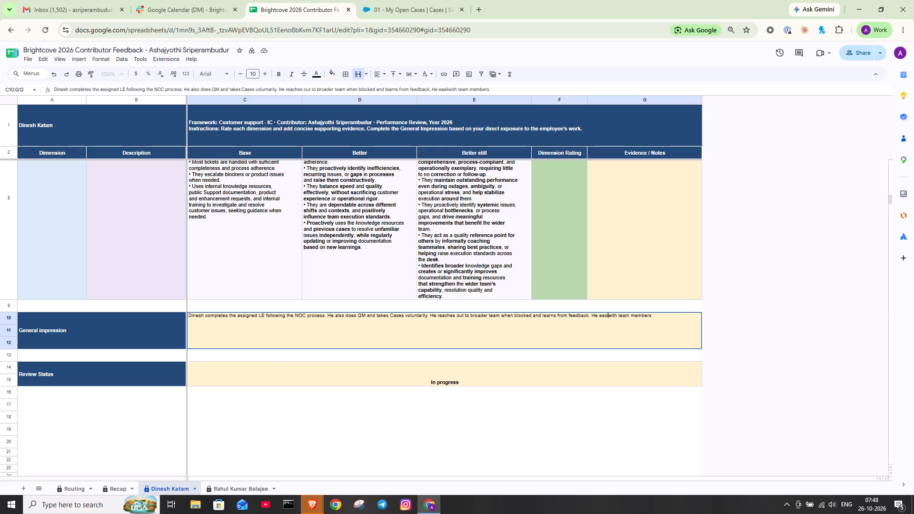
key("BackSpace")
key("BackSpace")
key("BackSpace")
key("BackSpace")
type("snoo")
key("BackSpace")
key("BackSpace")
key("BackSpace")
type("moothly cor")
key("BackSpace")
type("ordinates")
key("space")
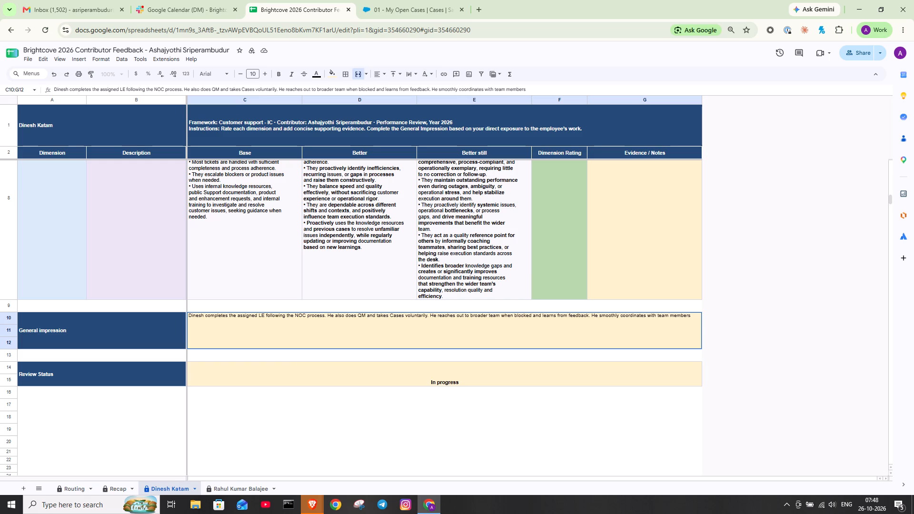
End the fourth sentence of Dinesh's General impression with "on shared workd." after "team members".
key("Right")
key("Right")
key("Right")
key("Right")
key("Right")
key("Right")
key("Right")
key("Right")
key("Right")
key("Right")
key("Right")
key("Right")
key("Right")
key("Right")
key("Right")
key("Right")
key("Right")
key("Right")
key("Right")
key("Right")
type("on shared workd.")
key("space")
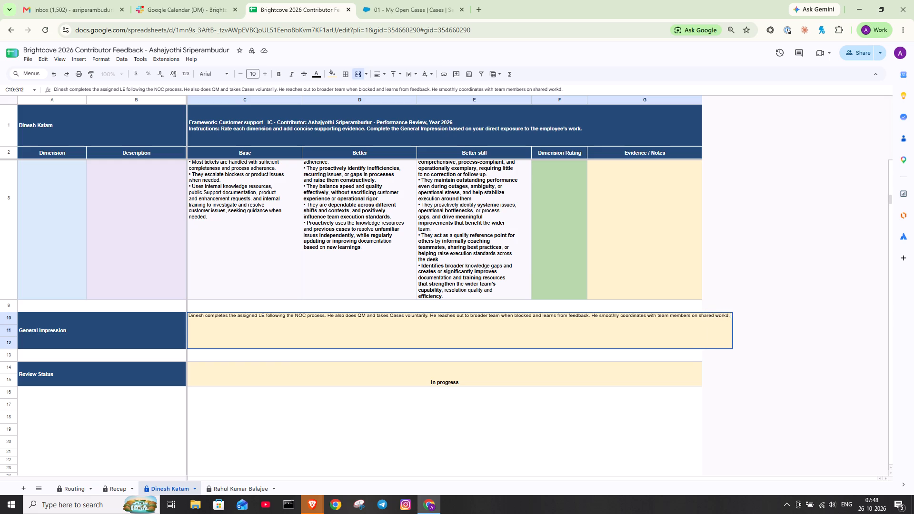
Correct the ending of the fourth sentence of Dinesh's General impression to "on shared work.".
key("BackSpace")
key("BackSpace")
key("BackSpace")
type(".")
key("space")
Start a fifth sentence in Dinesh's General impression with "He can improve in".
key("shift+h")
key("BackSpace")
type("His iimpro")
key("BackSpace")
key("BackSpace")
key("BackSpace")
key("BackSpace")
key("BackSpace")
key("BackSpace")
key("BackSpace")
key("BackSpace")
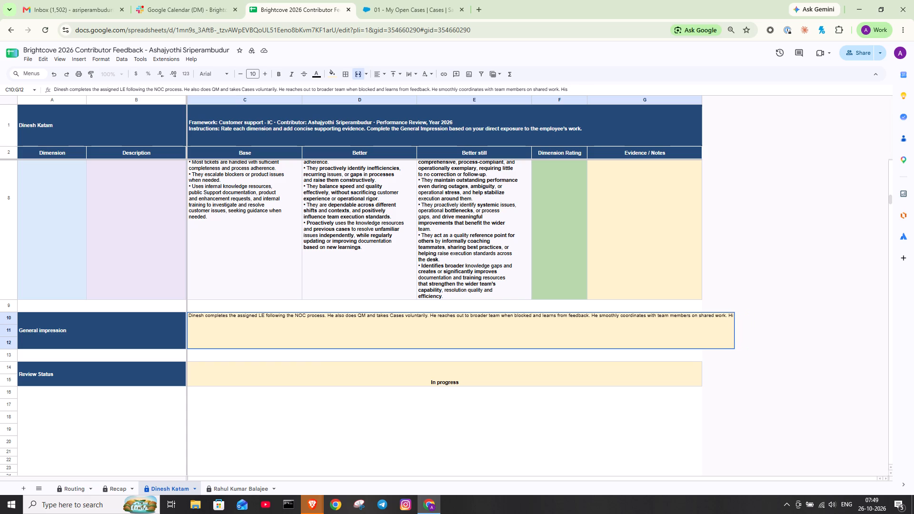
key("BackSpace")
type("e can im")
type("prove in")
key("space")
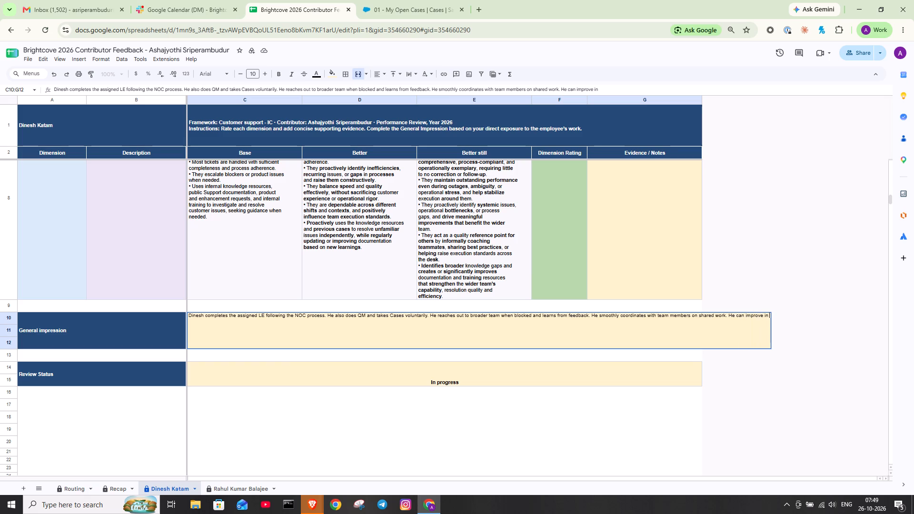
Continue the fifth sentence of Dinesh's General impression with "being more proactive".
type("being momre")
key("space")
key("BackSpace")
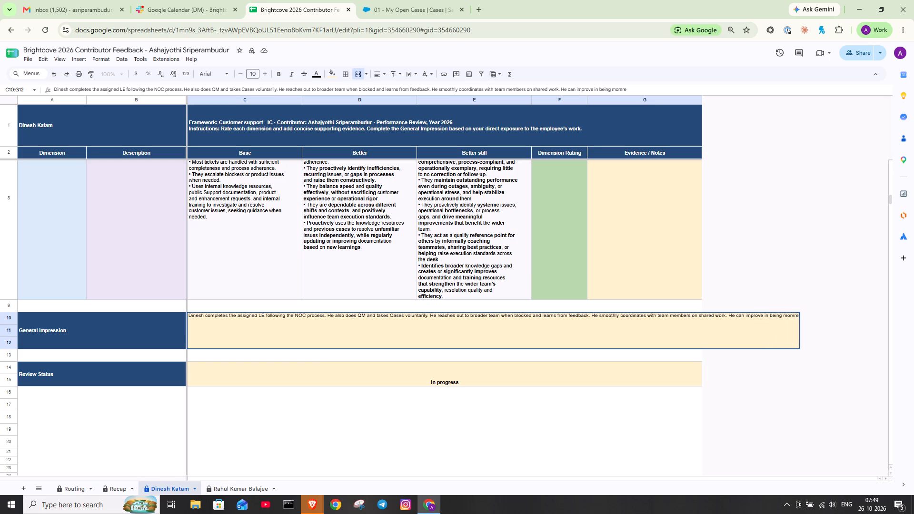
key("BackSpace")
key("BackSpace")
key("BackSpace")
key("BackSpace")
type("ore proactive")
key("space")
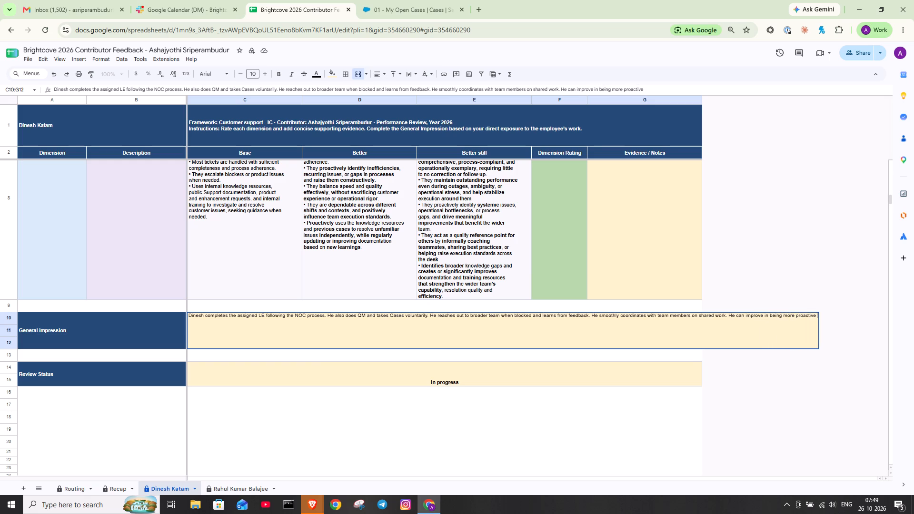
Replace "proactive" with "meticulous to details of the" in the fifth sentence of Dinesh's General impression.
key("BackSpace")
key("BackSpace")
key("BackSpace")
key("BackSpace")
key("BackSpace")
key("BackSpace")
key("BackSpace")
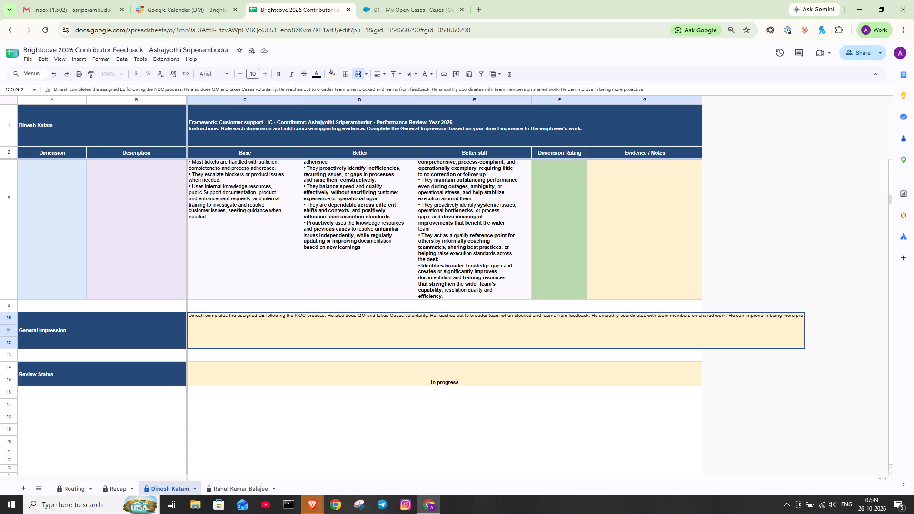
key("BackSpace")
key("BackSpace")
key("BackSpace")
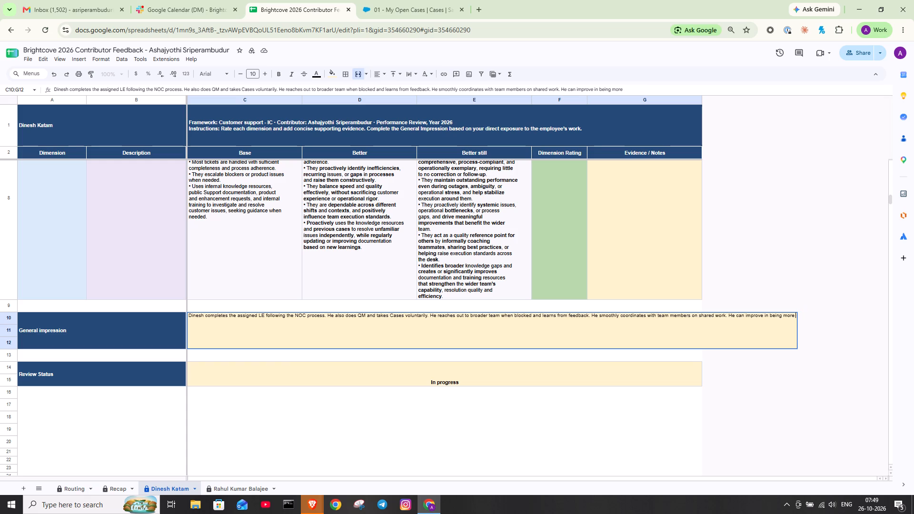
type("meticulous to details of the")
key("space")
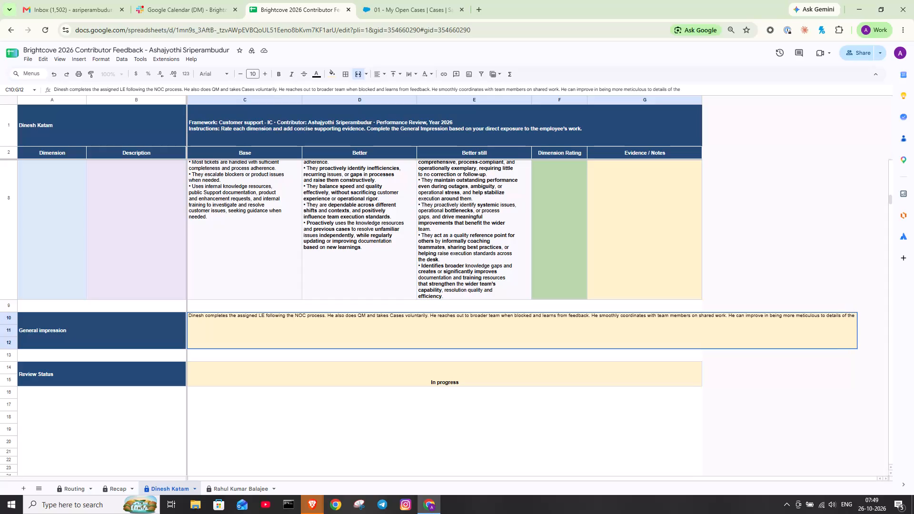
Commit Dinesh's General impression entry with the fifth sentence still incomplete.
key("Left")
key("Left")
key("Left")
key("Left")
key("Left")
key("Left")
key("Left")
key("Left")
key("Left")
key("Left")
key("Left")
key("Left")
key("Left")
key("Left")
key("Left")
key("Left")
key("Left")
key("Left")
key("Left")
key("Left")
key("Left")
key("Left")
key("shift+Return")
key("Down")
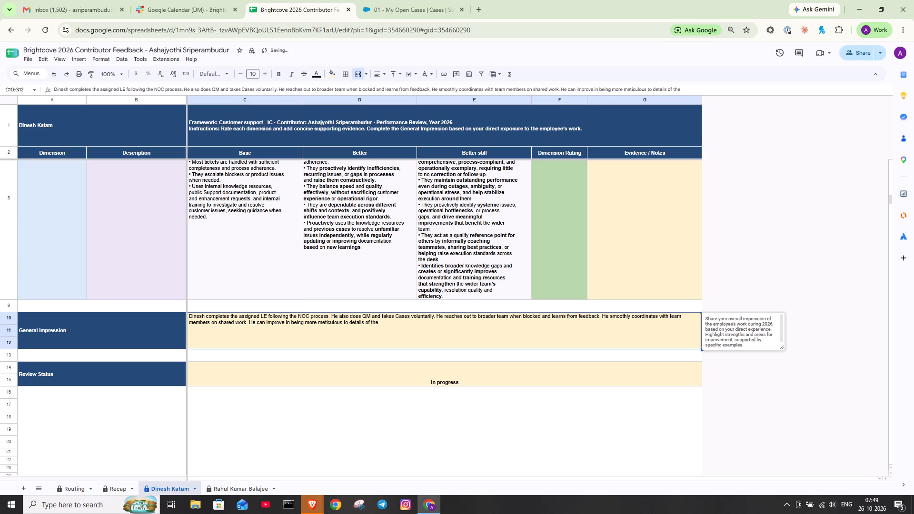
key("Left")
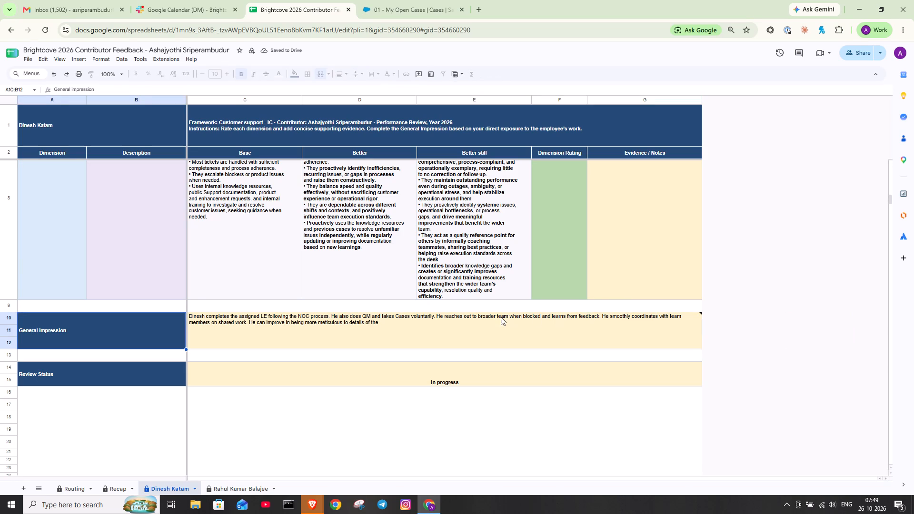
Reopen Dinesh's General impression for editing and replace the trailing "of the" with "and" after "details".
left_click(499, 317)
double_click(473, 321)
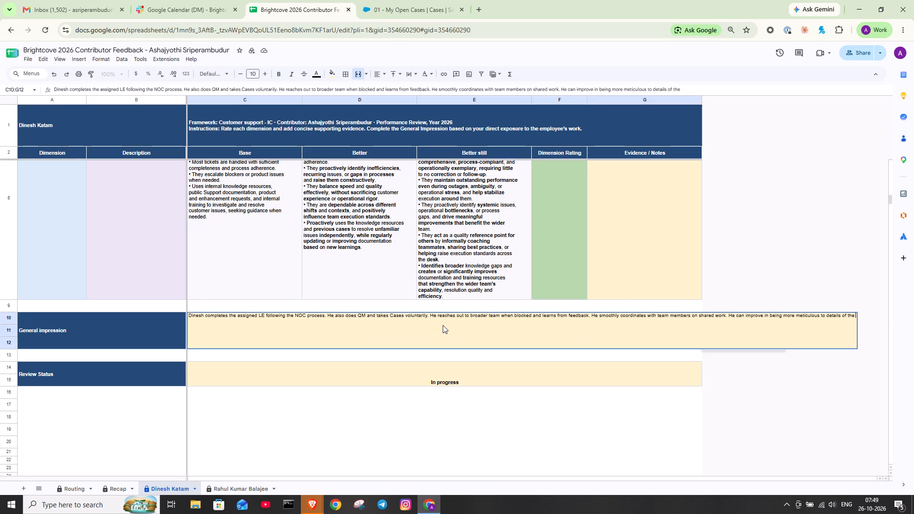
key("BackSpace")
key("BackSpace")
key("BackSpace")
key("BackSpace")
key("BackSpace")
key("BackSpace")
key("BackSpace")
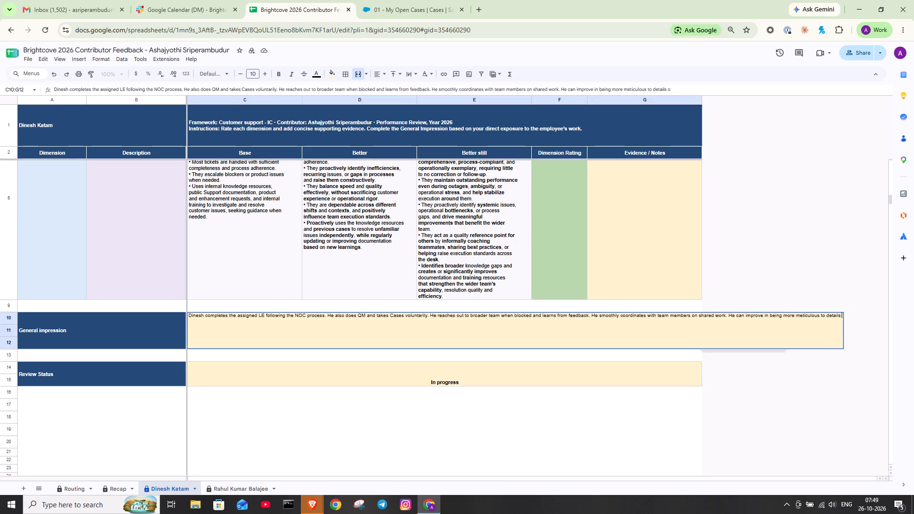
type("abd")
key("space")
key("BackSpace")
key("equal")
key("BackSpace")
key("BackSpace")
key("BackSpace")
type("nd")
key("space")
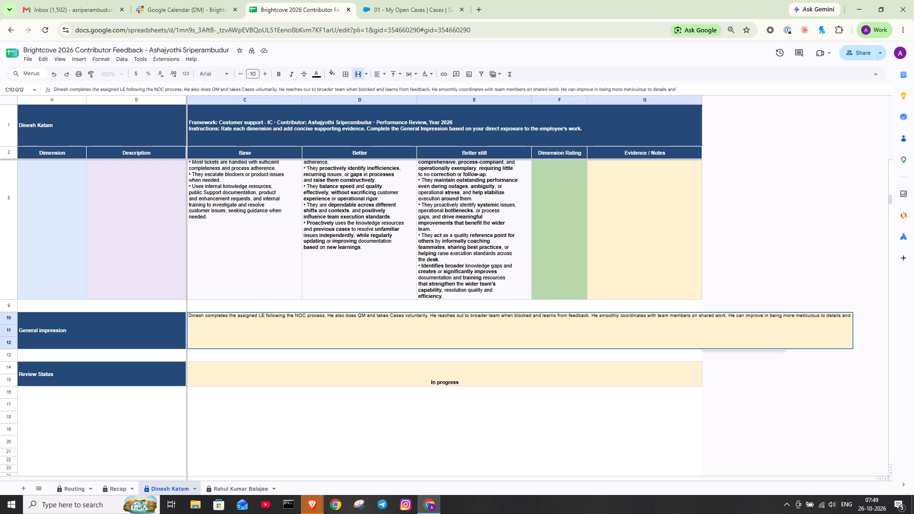
Continue the fifth sentence of Dinesh's General impression with "improving subjec" after "details and".
type("inp")
key("BackSpace")
key("BackSpace")
key("i")
key("BackSpace")
type("mproiv")
key("BackSpace")
key("BackSpace")
type("vioi")
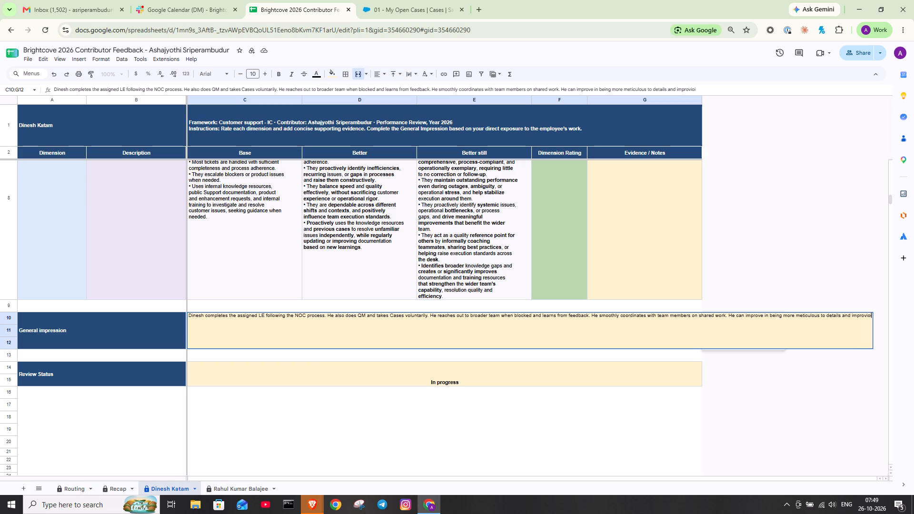
key("BackSpace")
key("BackSpace")
type("mg")
key("space")
key("BackSpace")
key("BackSpace")
key("BackSpace")
type("ng subjec")
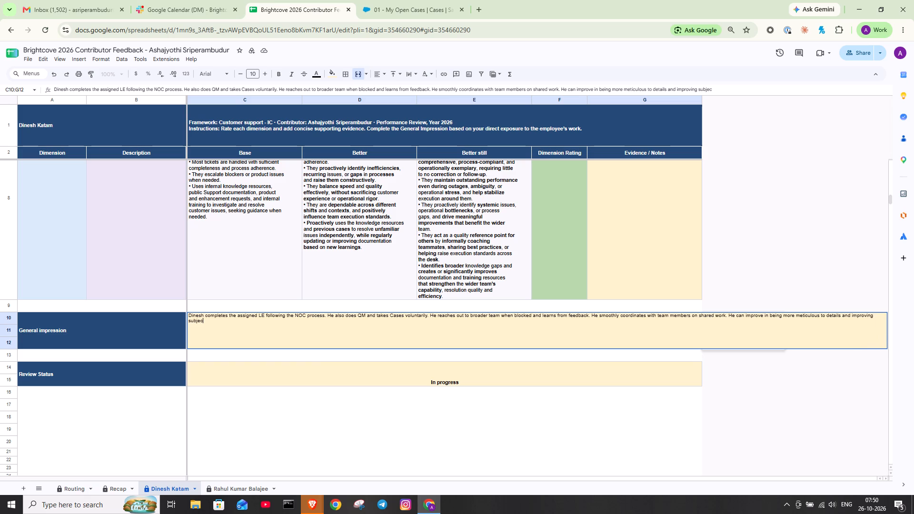
Replace the partial word "subjec" with "knowledge depth" after "improving" in Dinesh's General impression.
key("BackSpace")
key("BackSpace")
key("BackSpace")
key("BackSpace")
key("BackSpace")
key("BackSpace")
type("be")
key("BackSpace")
key("BackSpace")
type("kwnl")
key("BackSpace")
key("BackSpace")
key("BackSpace")
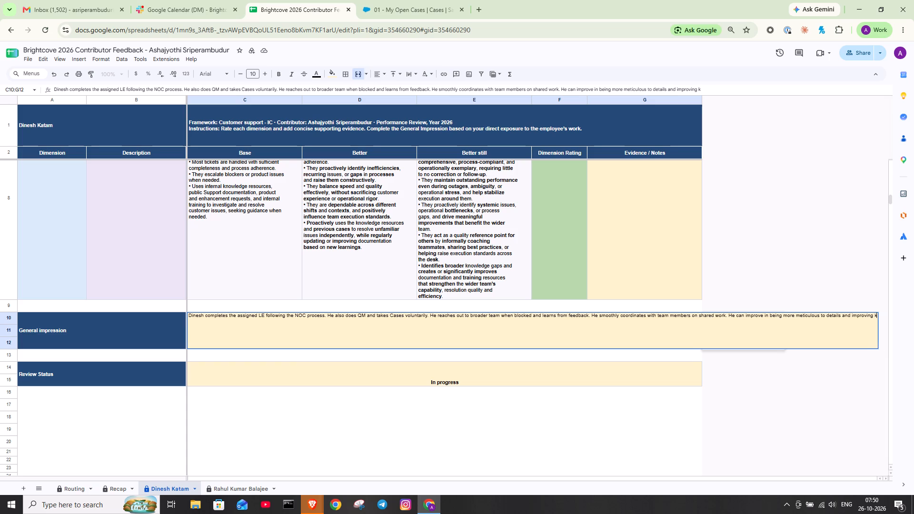
type("no")
key("w")
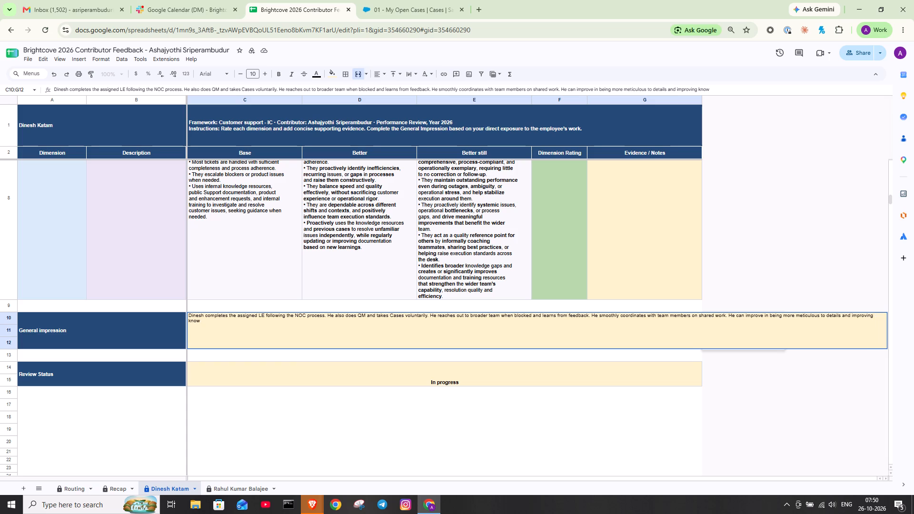
type("ledge depth")
Finish the fifth sentence with "of overalll Brightcove products and technologies." and commit Dinesh's General impression.
key("space")
type("of t")
key("BackSpace")
type("overalll Br")
type("ightcove products or")
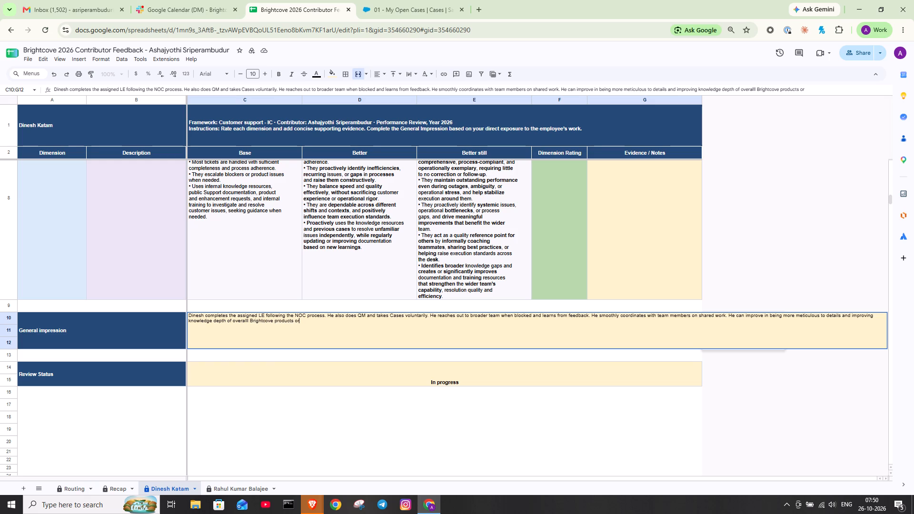
key("BackSpace")
key("BackSpace")
type("and techn")
key("l")
key("BackSpace")
type("ologies.")
key("space")
key("Return")
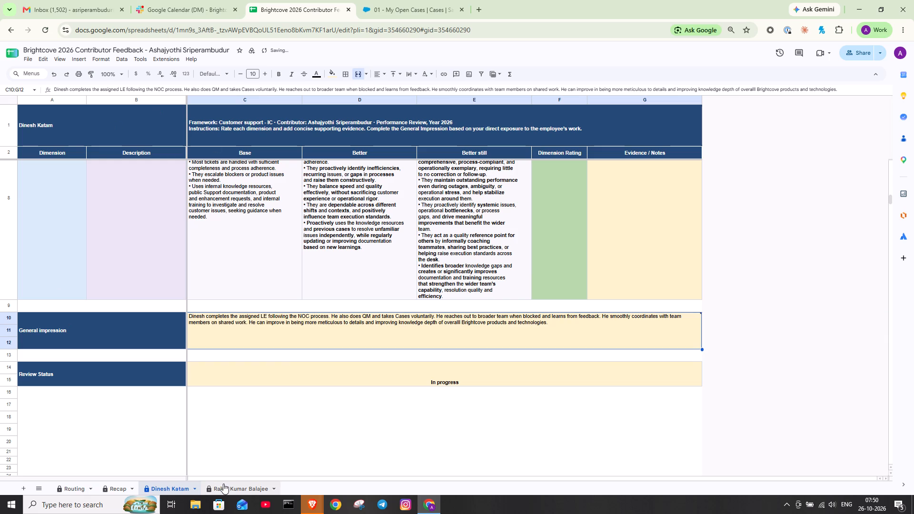
Copy the complete formula of the Review Status cell on Dinesh's sheet.
scroll(681, 230, "up", 8)
scroll(681, 230, "down", 1)
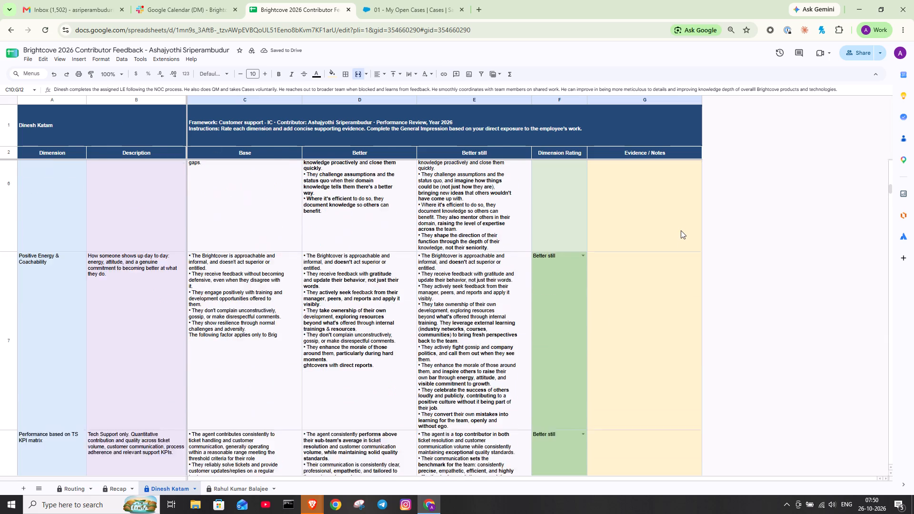
scroll(681, 230, "down", 11)
scroll(481, 277, "up", 2)
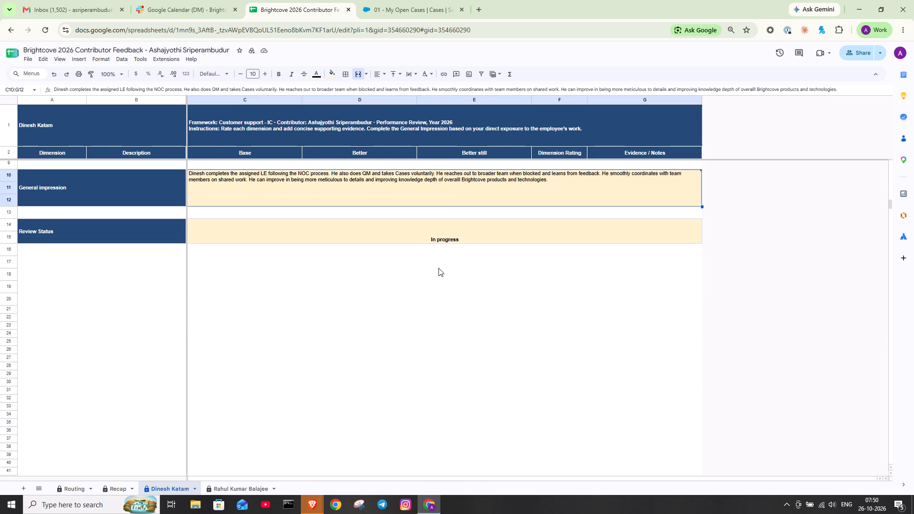
left_click(431, 271)
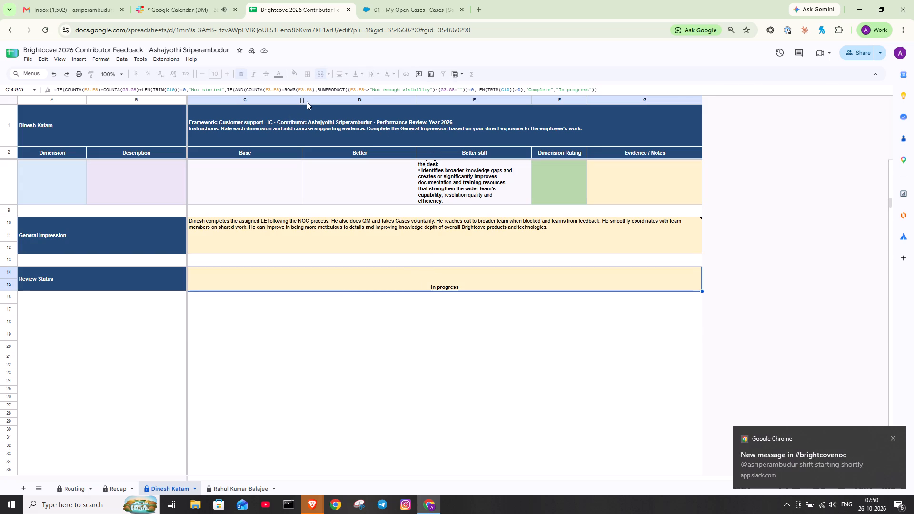
left_click(629, 90)
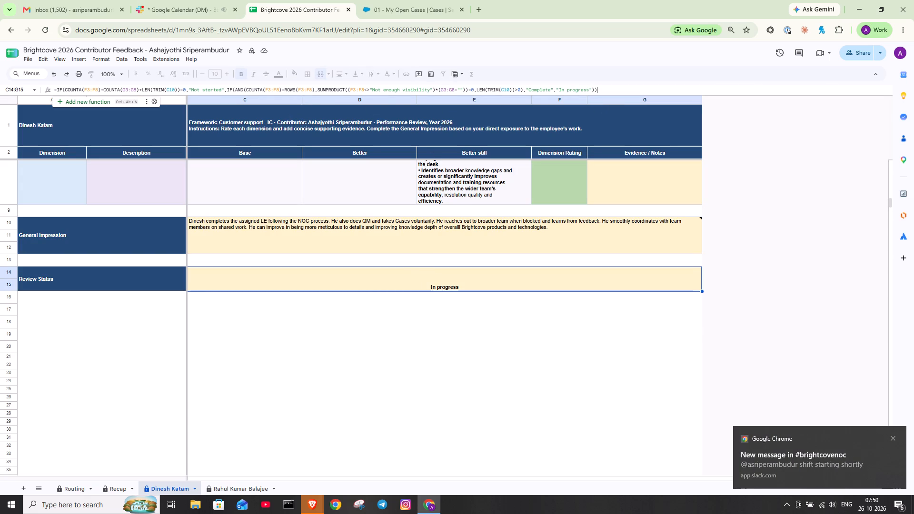
triple_click(629, 89)
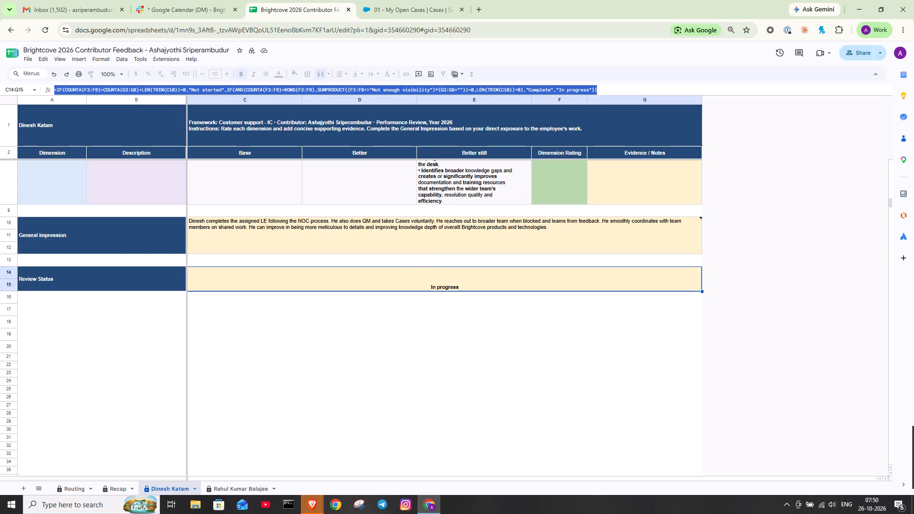
key("ctrl+c")
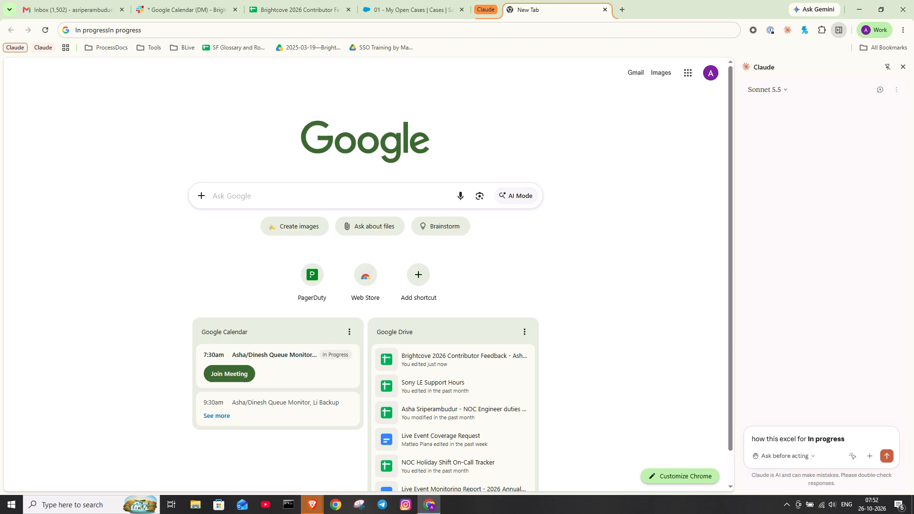
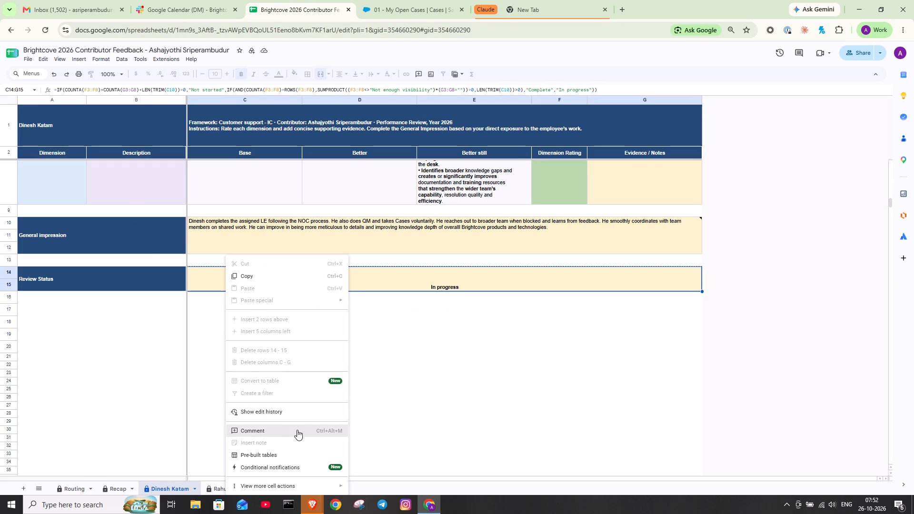
Close the new tab holding the Claude chat and delete its tab group.
scroll(297, 430, "down", 1)
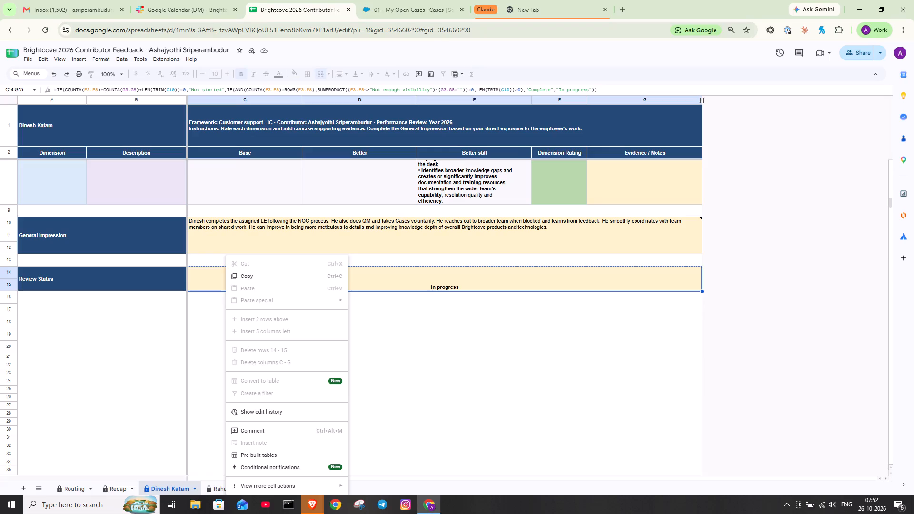
left_click(415, 2)
left_click(531, 0)
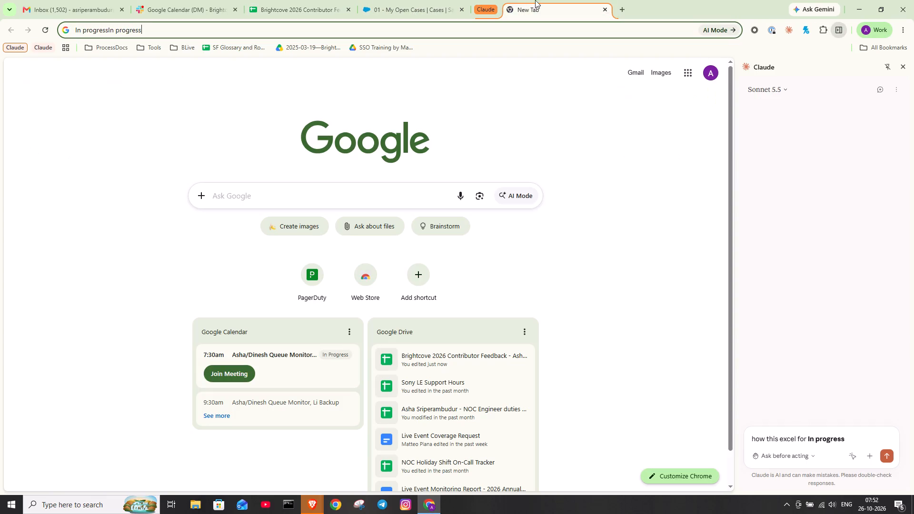
left_click(606, 8)
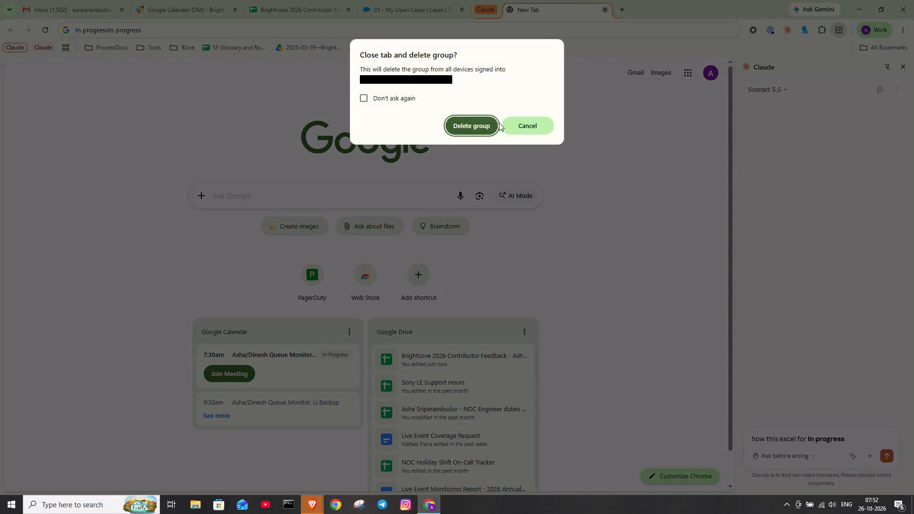
left_click(484, 127)
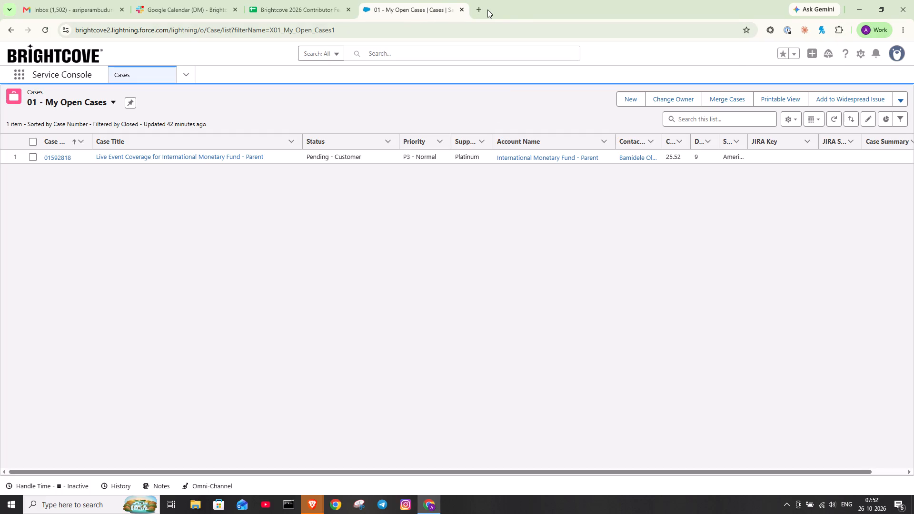
Search Google in a new tab for "copy the formula in excel".
left_click(475, 9)
type("copy the fol")
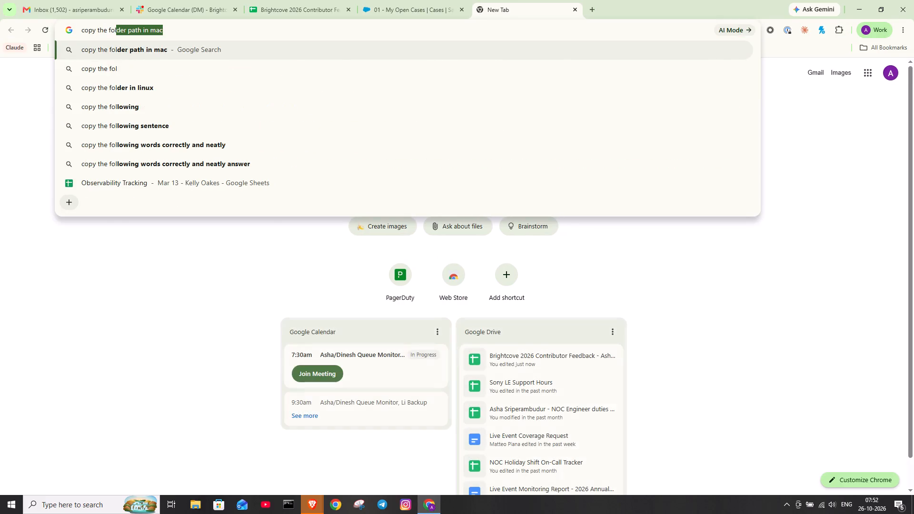
key("BackSpace")
key("r")
key("BackSpace")
key("BackSpace")
type("rmula")
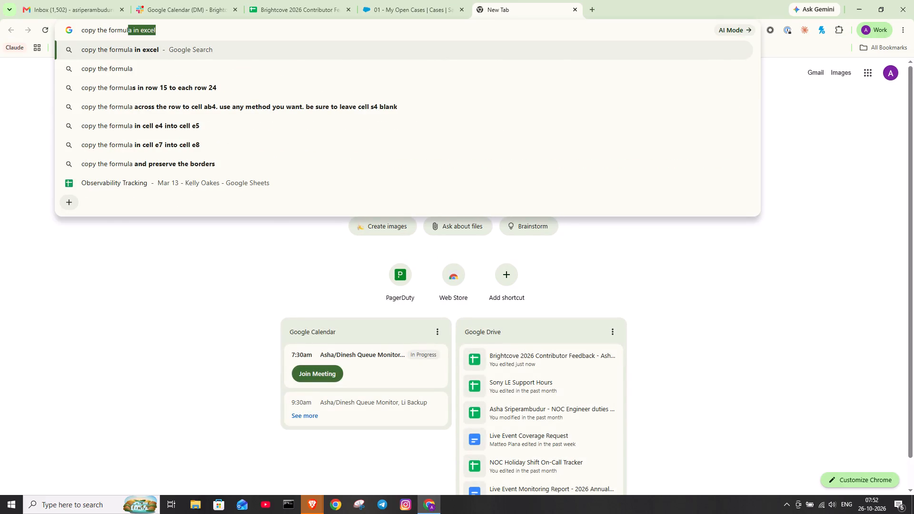
key("Right")
key("Return")
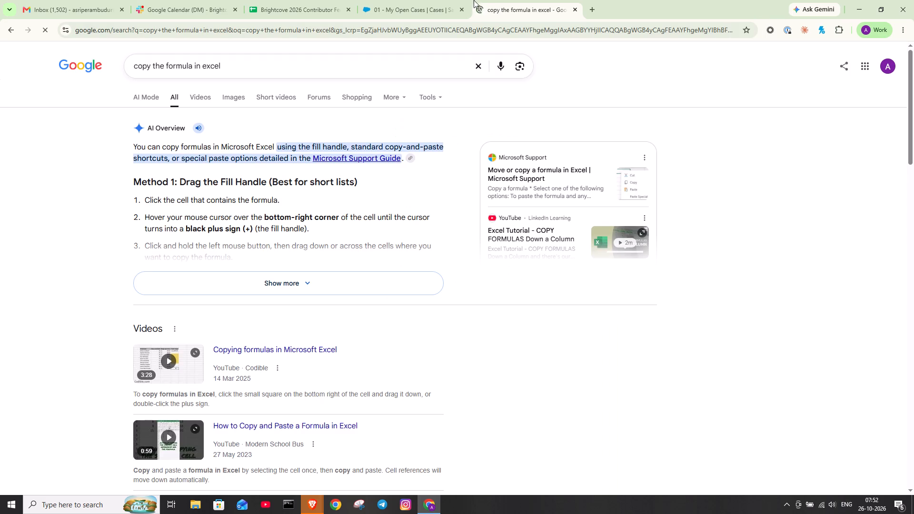
Change the Google search to "copy formula in google sheets".
left_click(298, 60)
key("space")
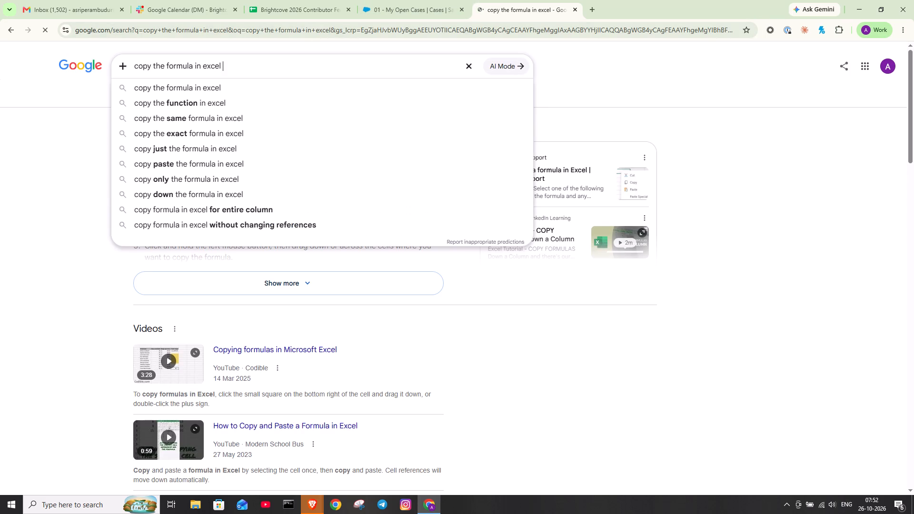
left_click_drag(218, 63, 213, 63)
triple_click(213, 63)
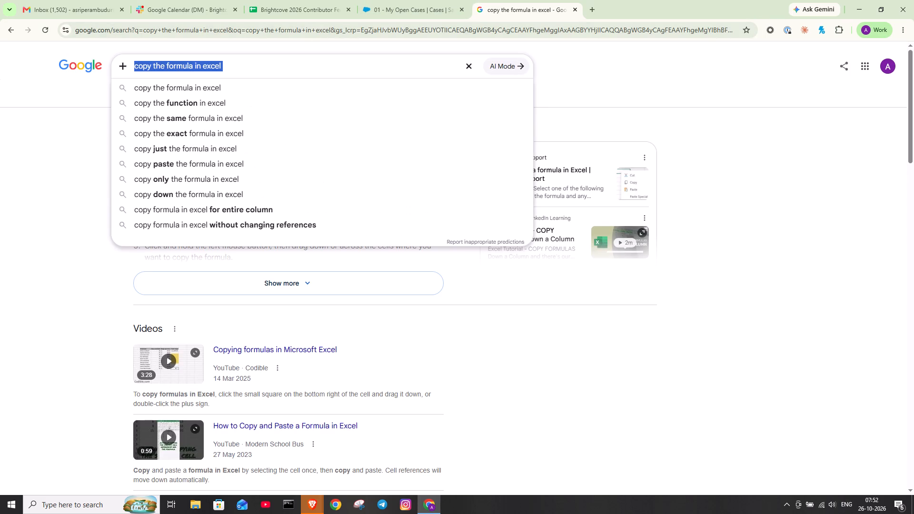
double_click(215, 64)
type("google sh")
key("Down")
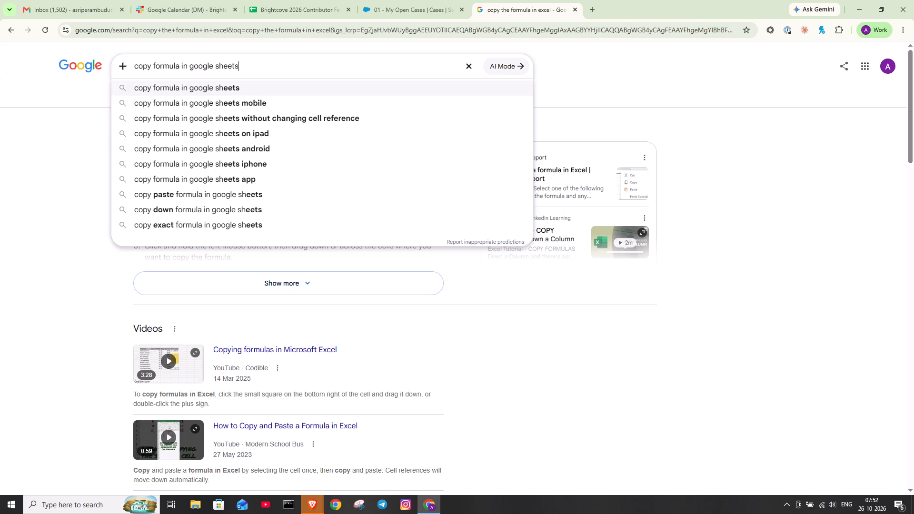
key("Return")
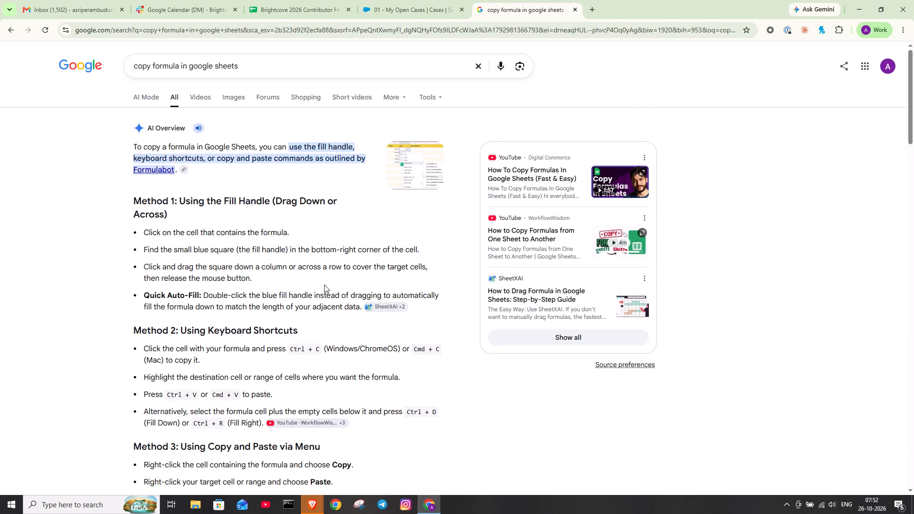
Read the AI Overview methods and browse the search results for a way to copy a formula in Google Sheets.
scroll(324, 285, "down", 4)
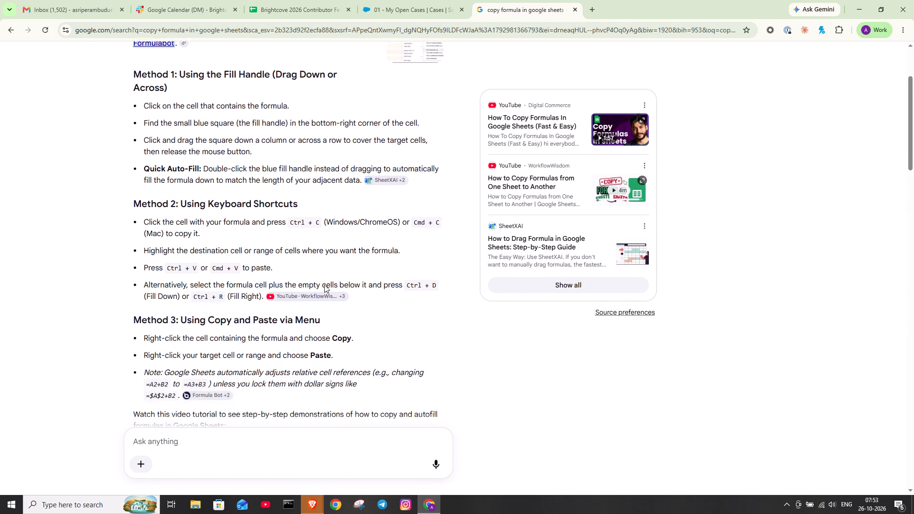
scroll(324, 285, "down", 5)
scroll(324, 285, "up", 3)
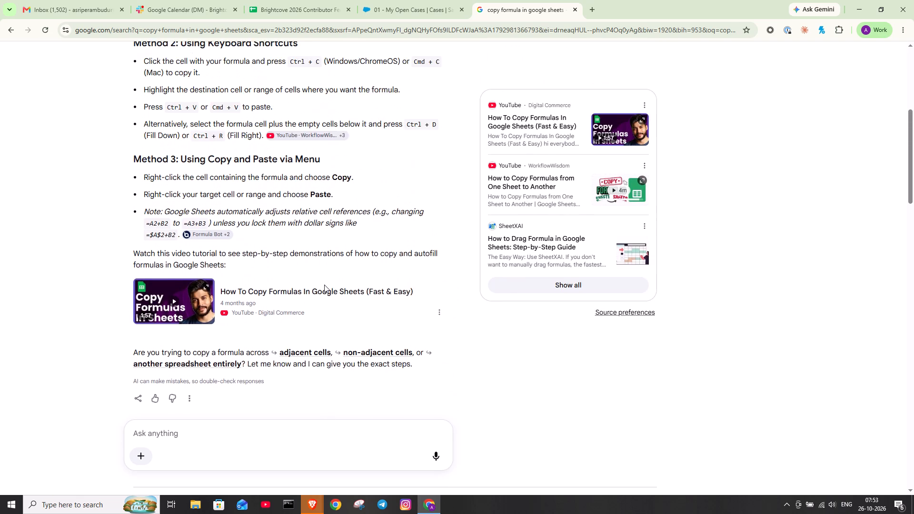
scroll(324, 285, "up", 3)
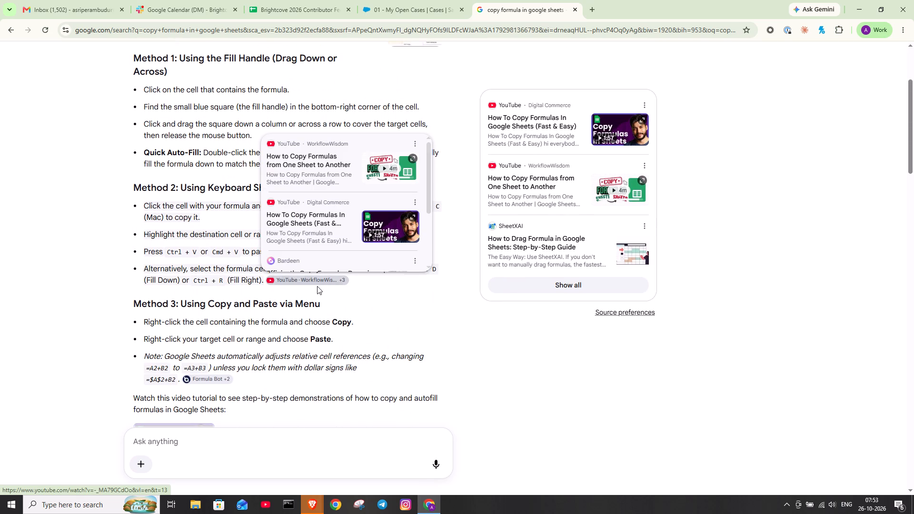
scroll(418, 352, "down", 2)
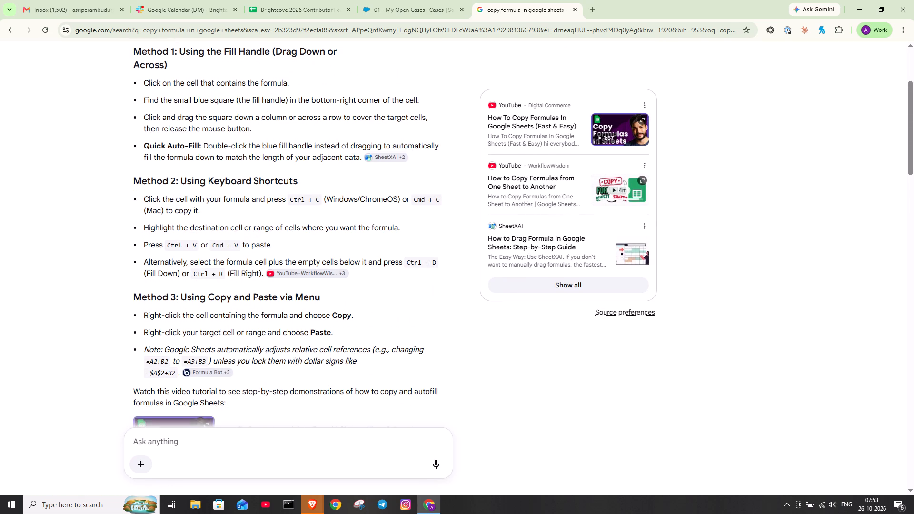
scroll(418, 352, "down", 5)
scroll(384, 254, "down", 6)
middle_click(373, 234)
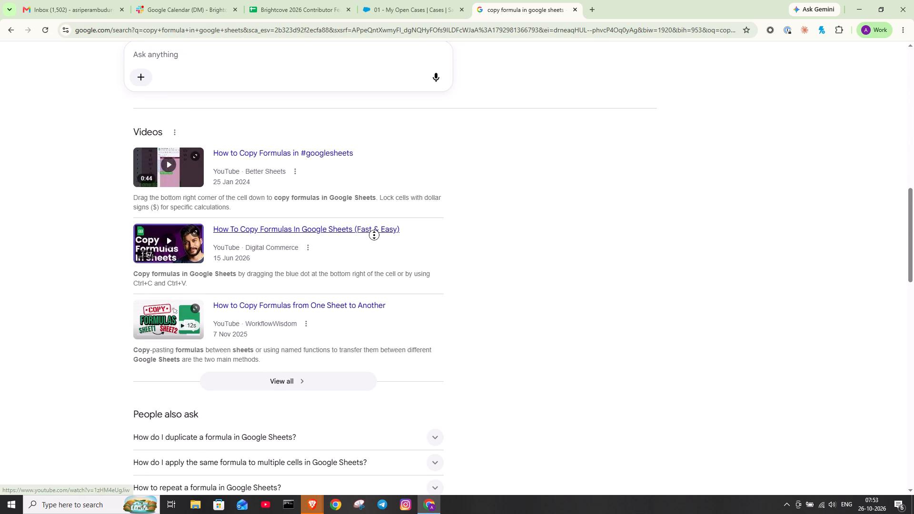
scroll(374, 235, "down", 11)
middle_click_drag(400, 241, 464, 235)
scroll(680, 190, "up", 2)
scroll(680, 190, "down", 6)
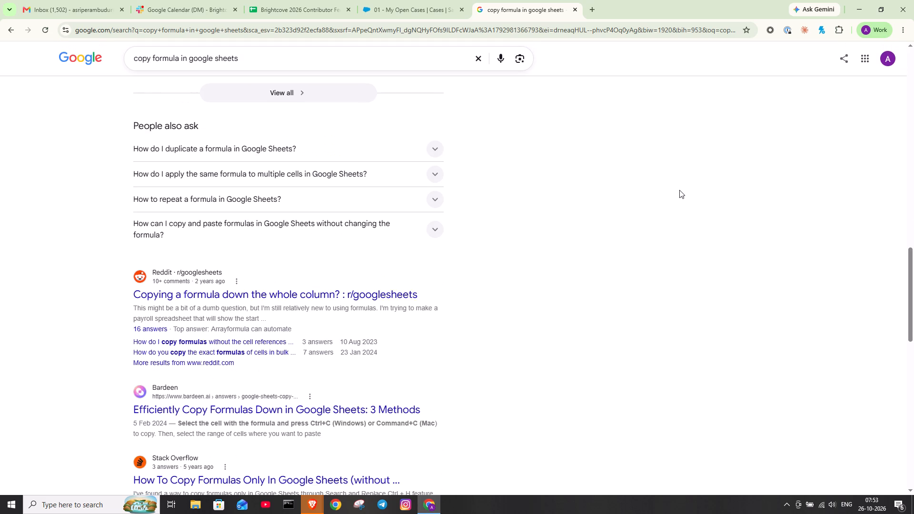
scroll(679, 190, "down", 5)
scroll(679, 190, "up", 18)
scroll(673, 154, "up", 3)
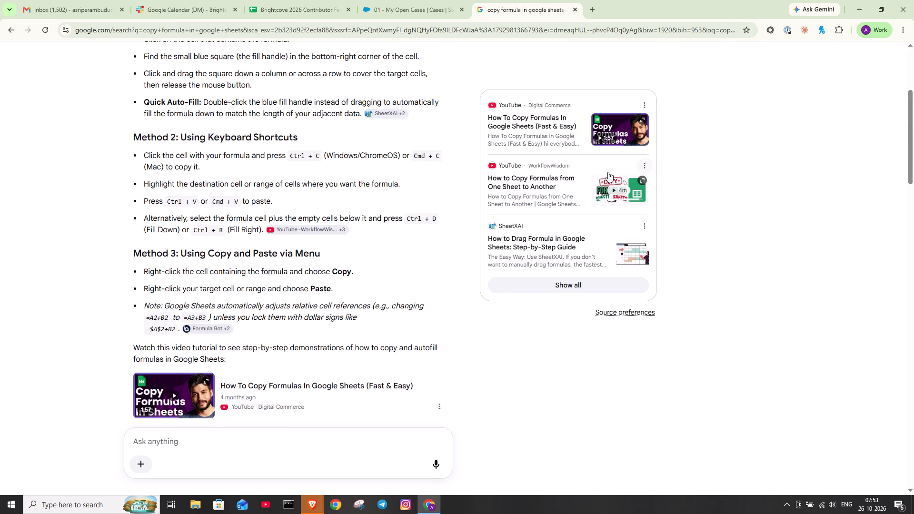
scroll(571, 182, "up", 6)
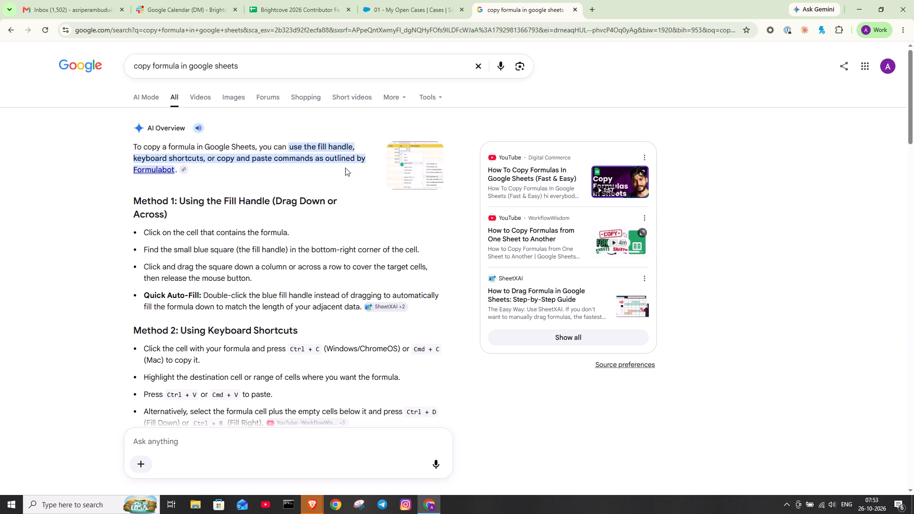
scroll(332, 274, "down", 1)
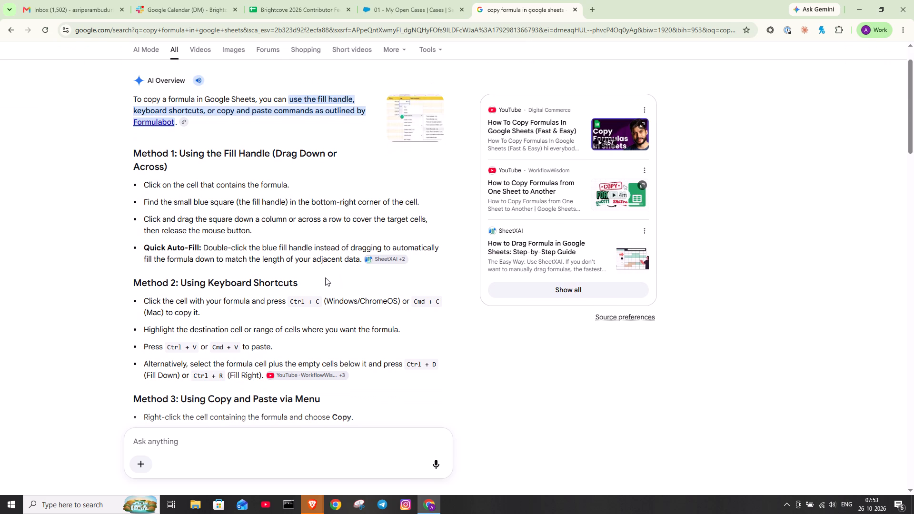
scroll(325, 277, "down", 2)
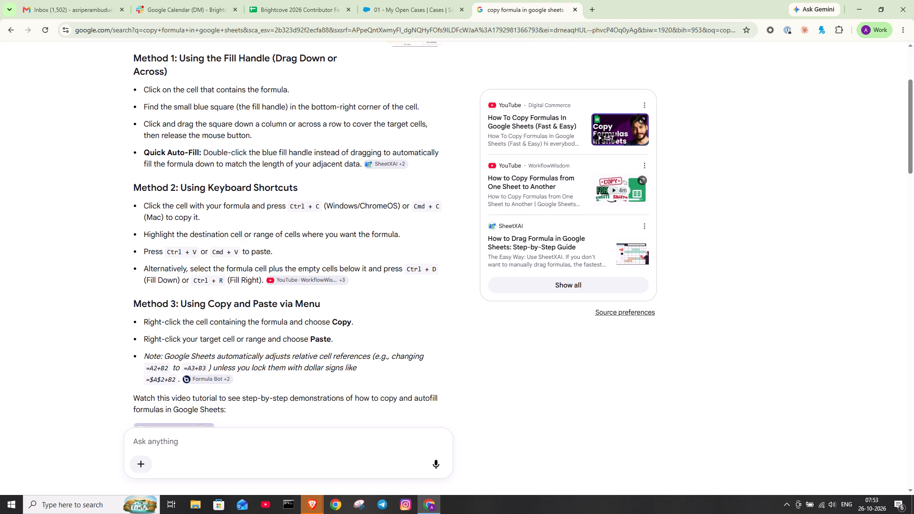
scroll(379, 277, "up", 4)
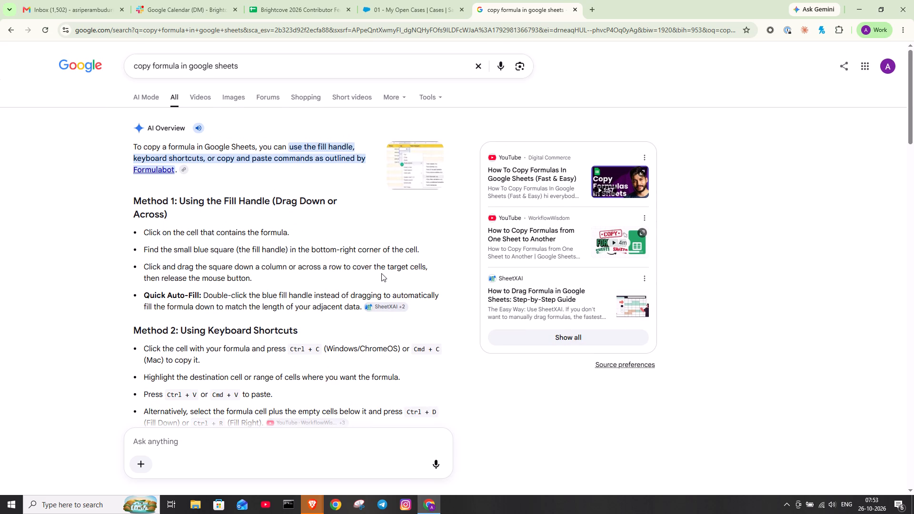
scroll(381, 273, "down", 2)
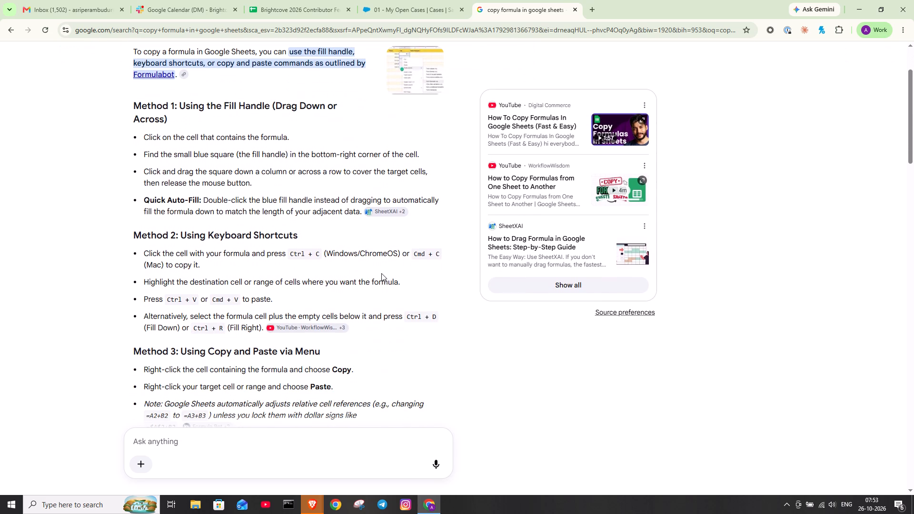
middle_click(381, 273)
scroll(381, 273, "down", 1)
middle_click(447, 326)
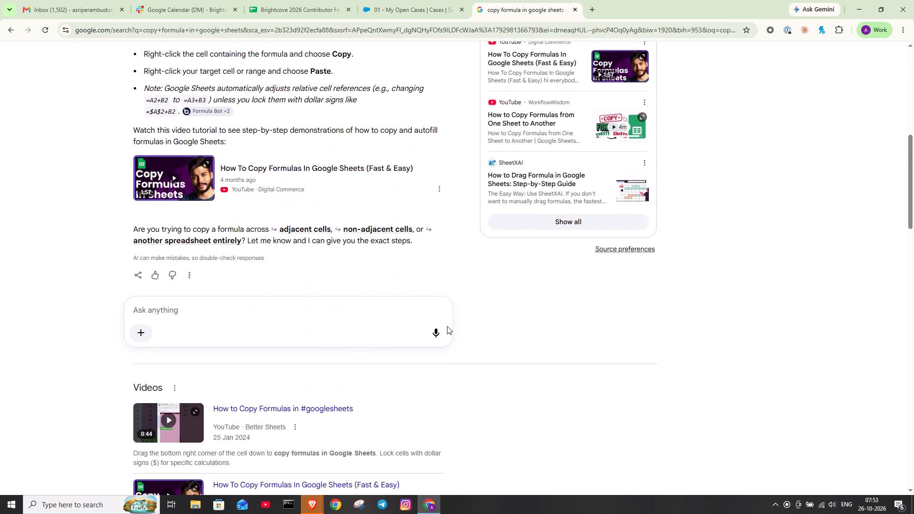
scroll(500, 320, "up", 4)
scroll(459, 314, "up", 11)
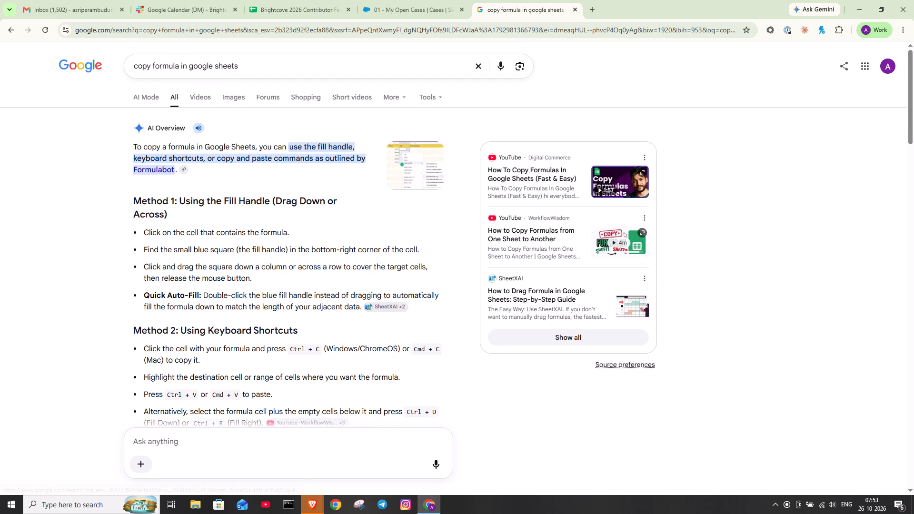
Search for "copy formula in google sheets to google document" and read the methods for copying a formula as text.
double_click(182, 67)
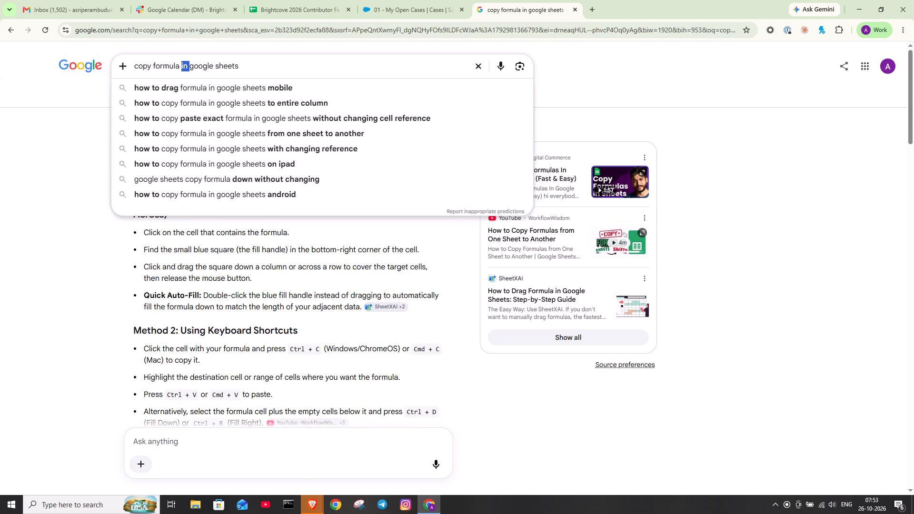
type("to")
key("BackSpace")
key("BackSpace")
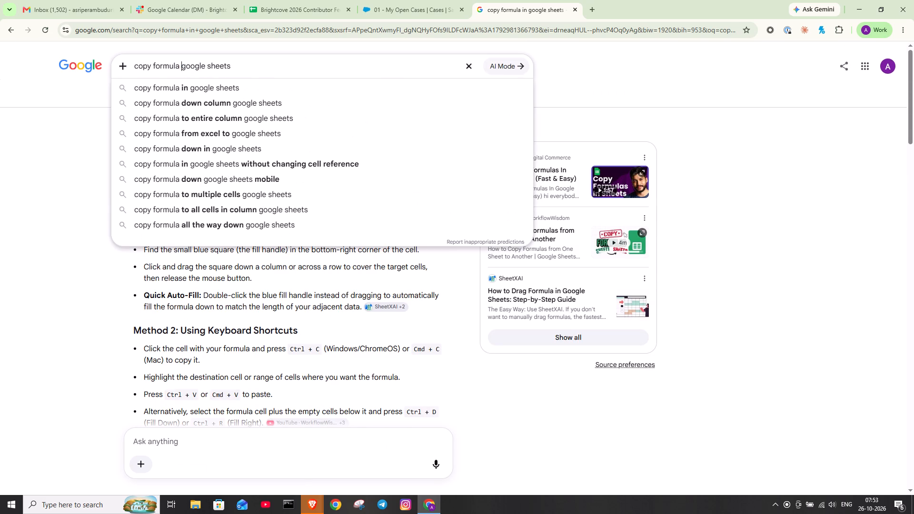
left_click(370, 89)
left_click(388, 61)
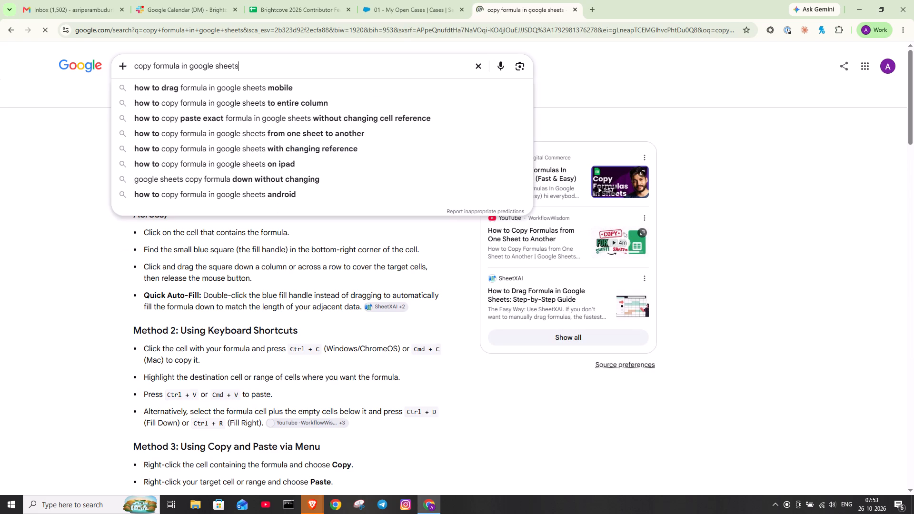
key("space")
type("to")
key("space")
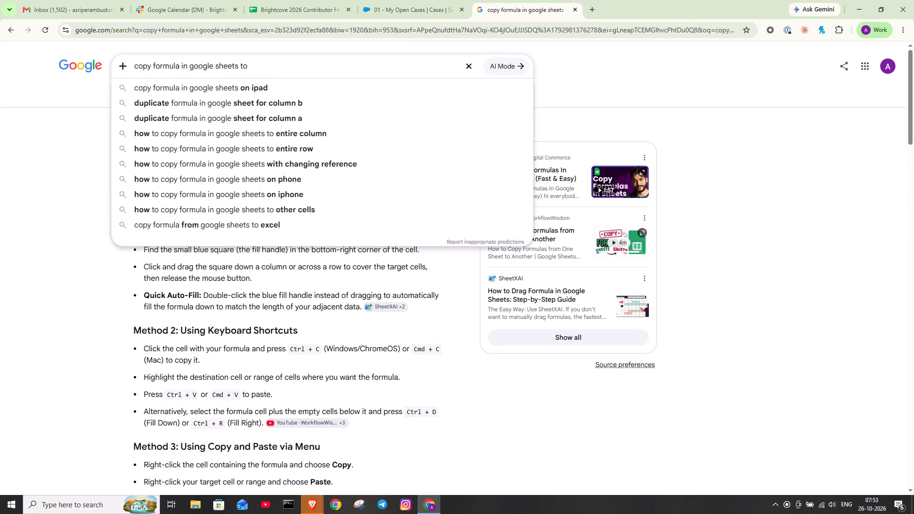
type("doo")
key("BackSpace")
key("BackSpace")
key("BackSpace")
type("goog")
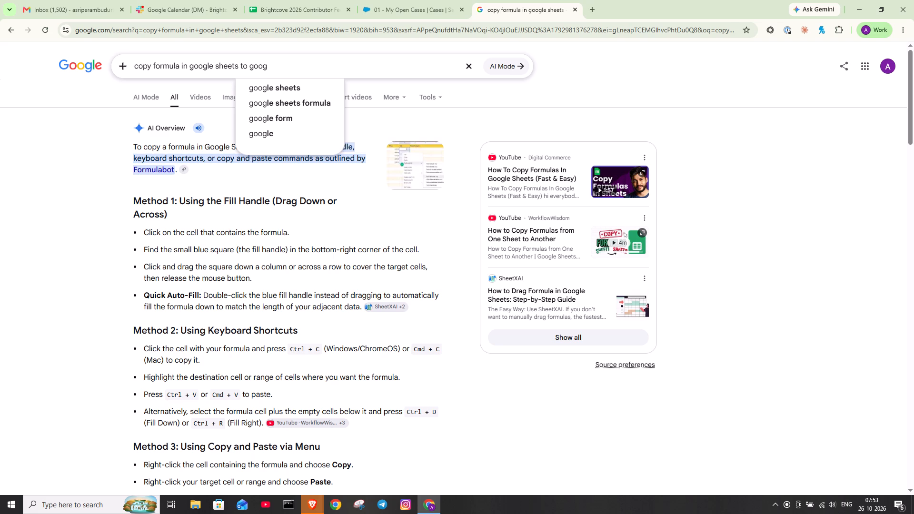
type("le docu")
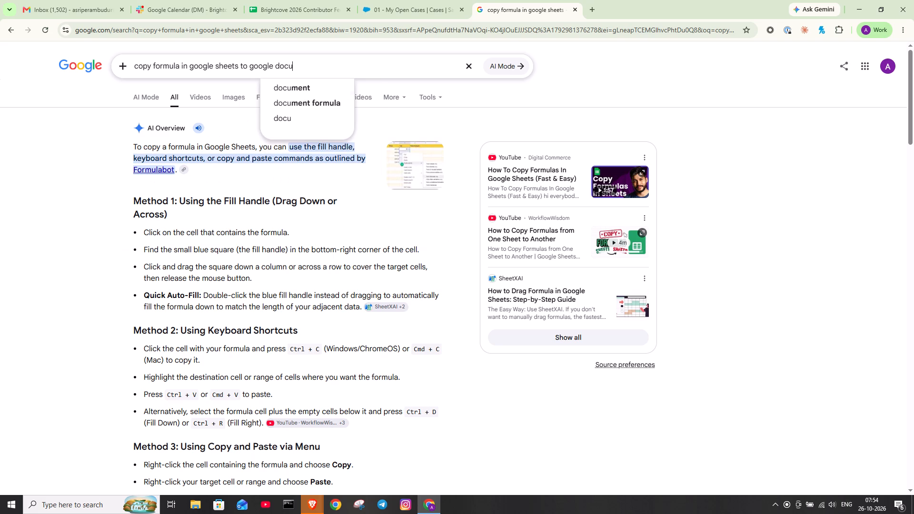
key("Down")
key("Return")
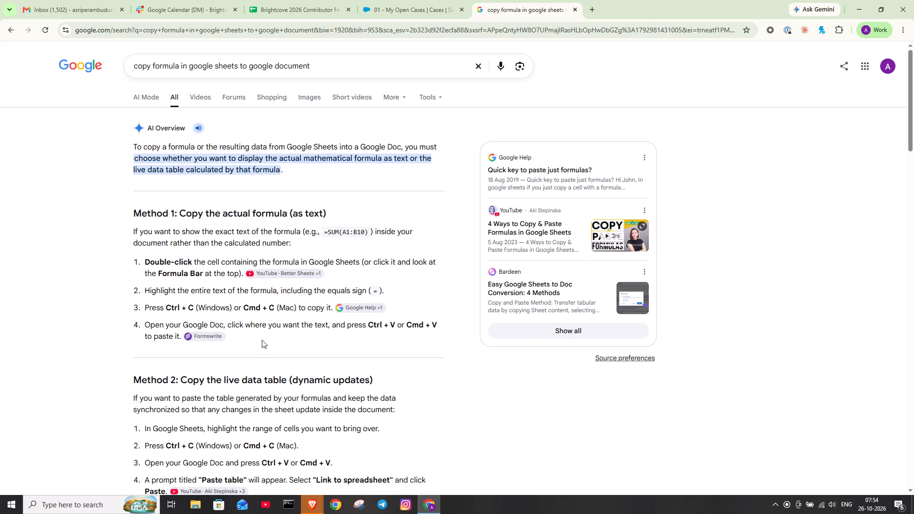
scroll(262, 340, "down", 2)
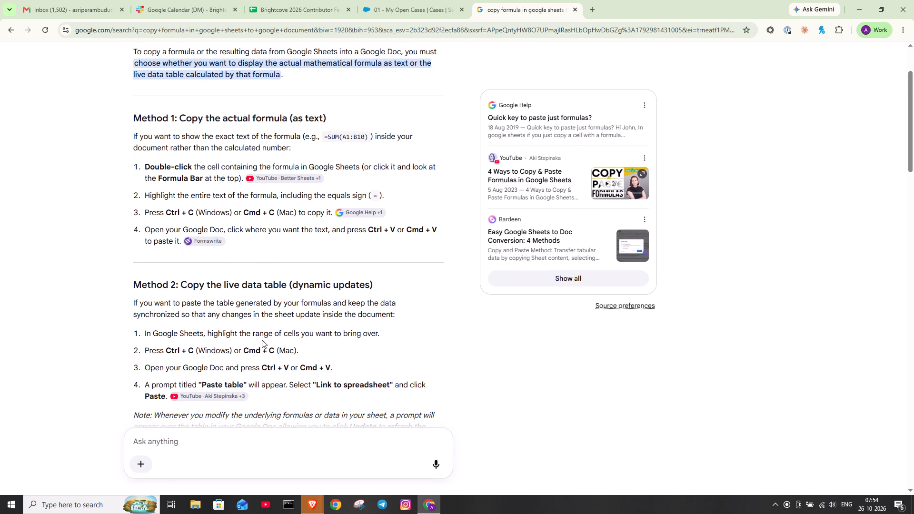
scroll(262, 340, "down", 1)
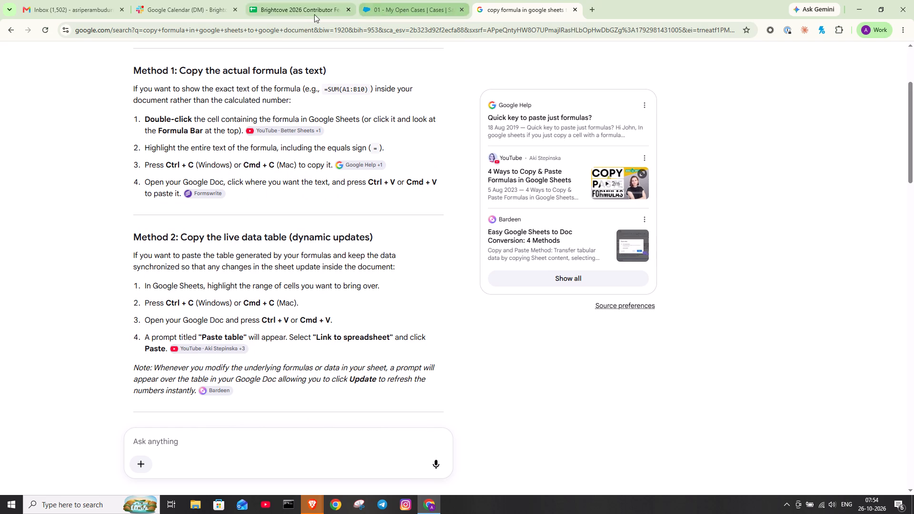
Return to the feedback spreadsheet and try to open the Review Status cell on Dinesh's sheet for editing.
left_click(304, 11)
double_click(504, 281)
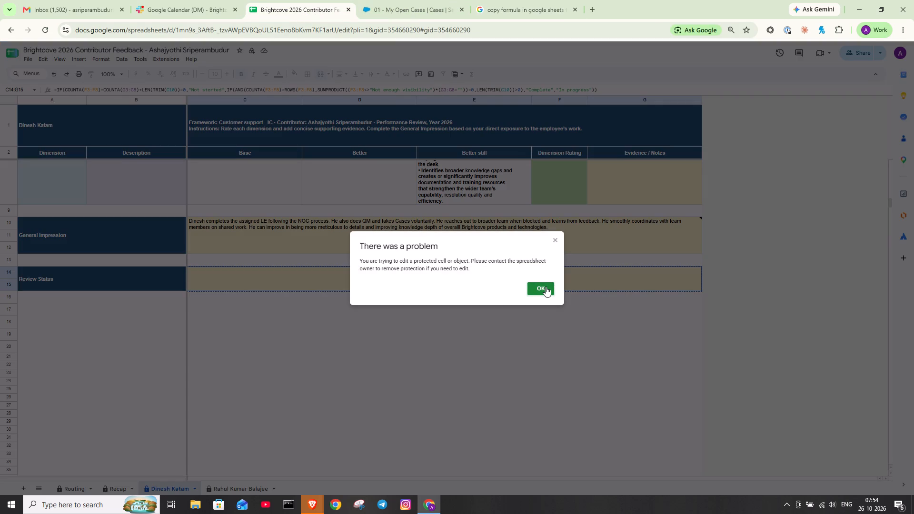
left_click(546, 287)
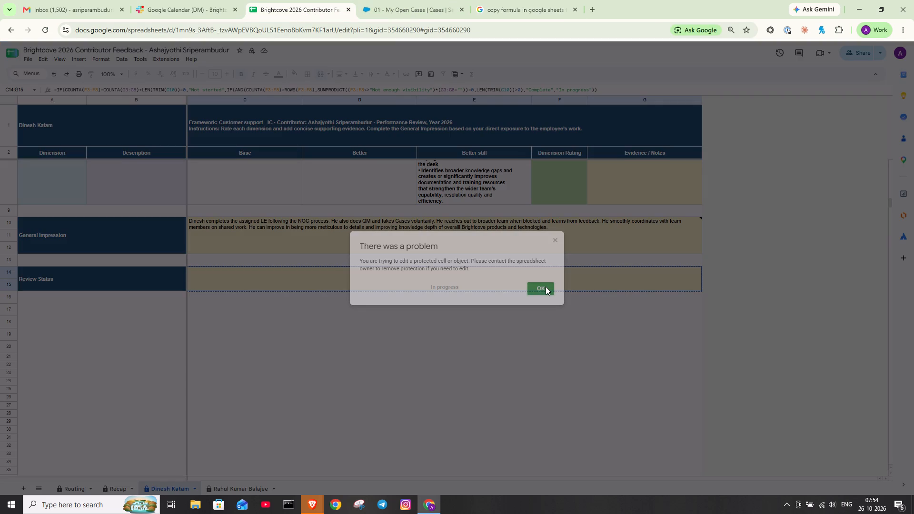